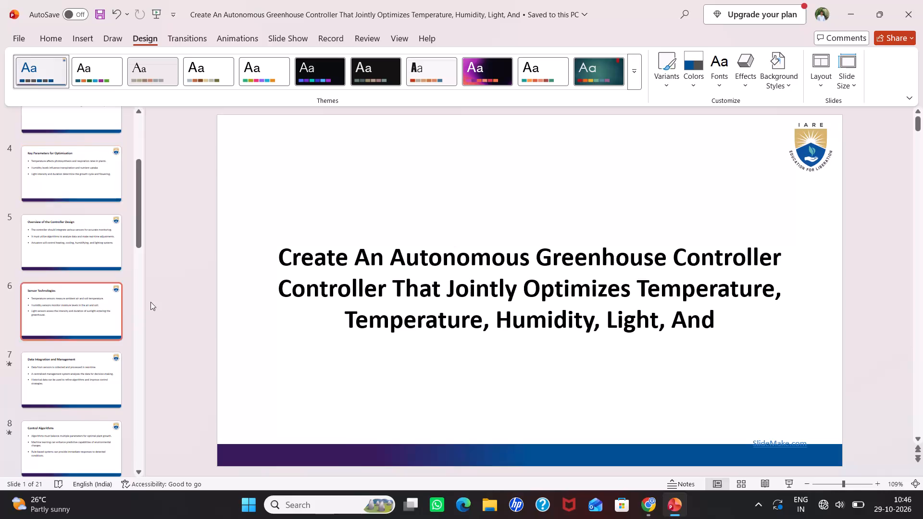
# Cut the SlideMake.com link text box from the first slide.
pyautogui.scroll(7, 76, 287)
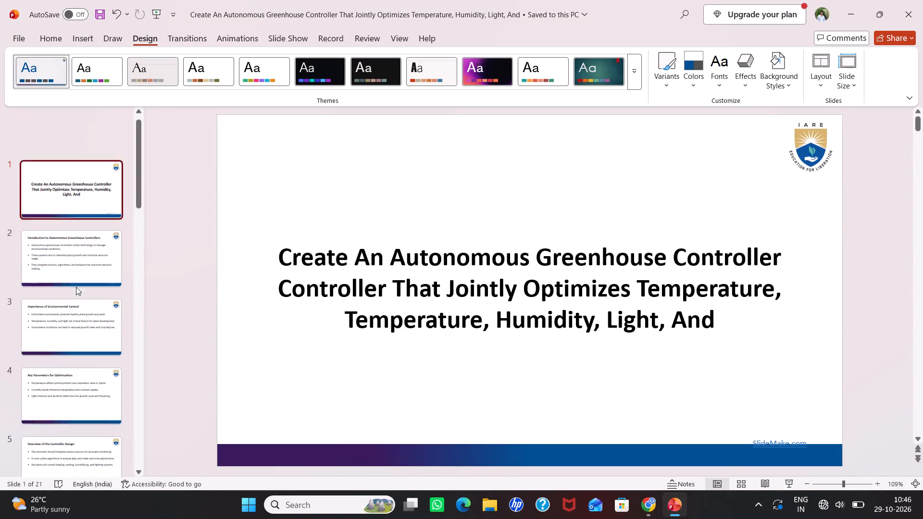
pyautogui.scroll(7, 79, 244)
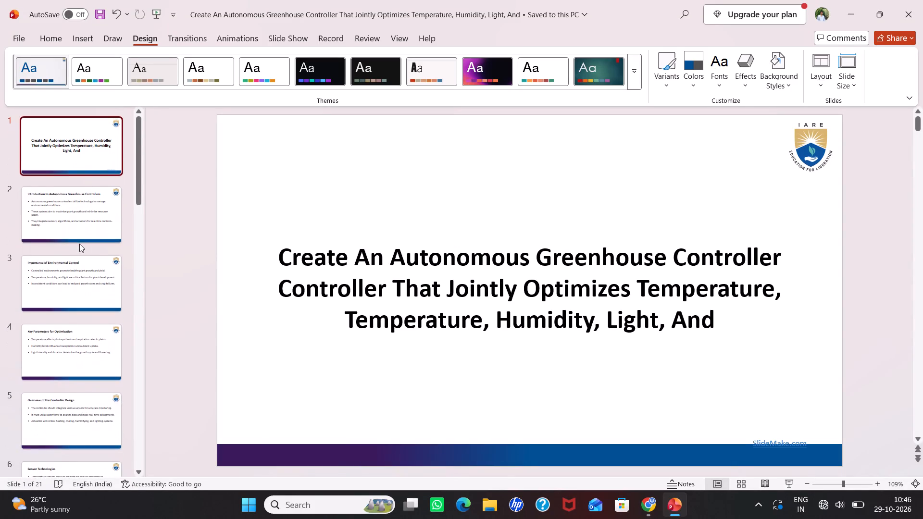
pyautogui.scroll(3, 79, 244)
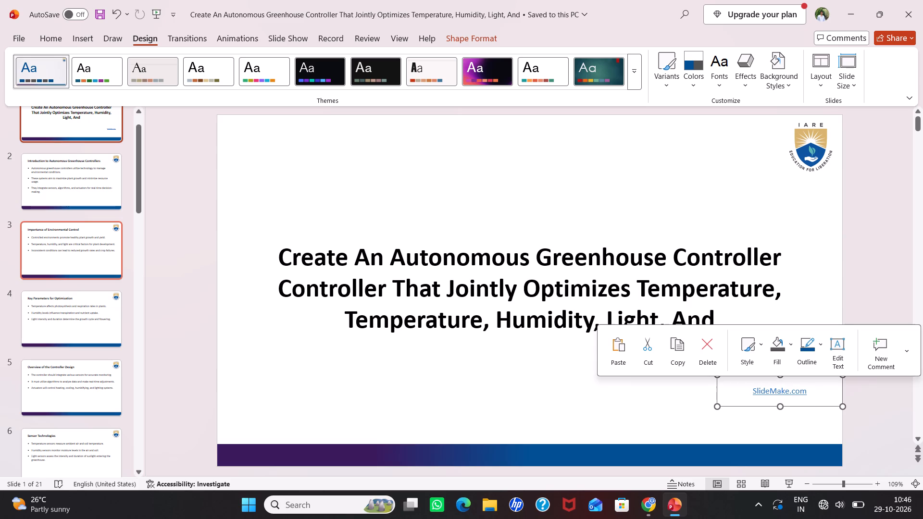
pyautogui.click(651, 346)
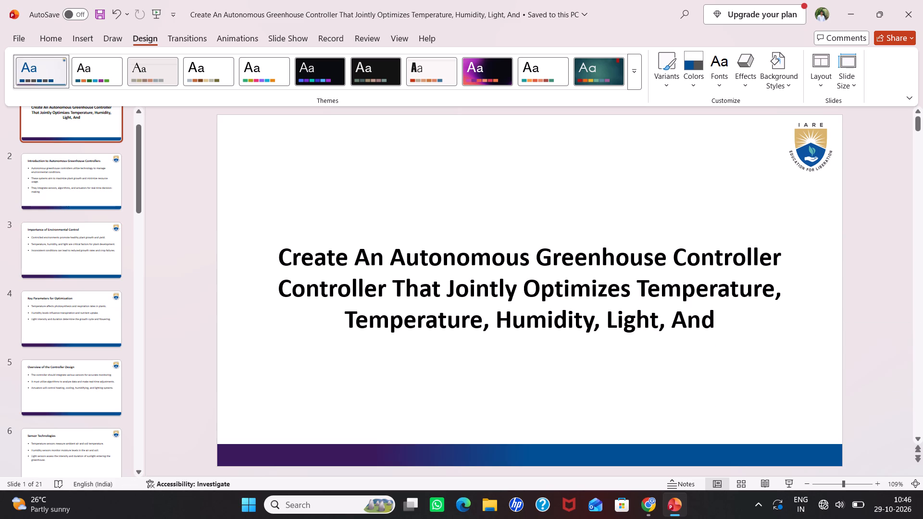
# Insert a new slide with the Title Slide layout and move it to the start of the presentation.
pyautogui.click(65, 41)
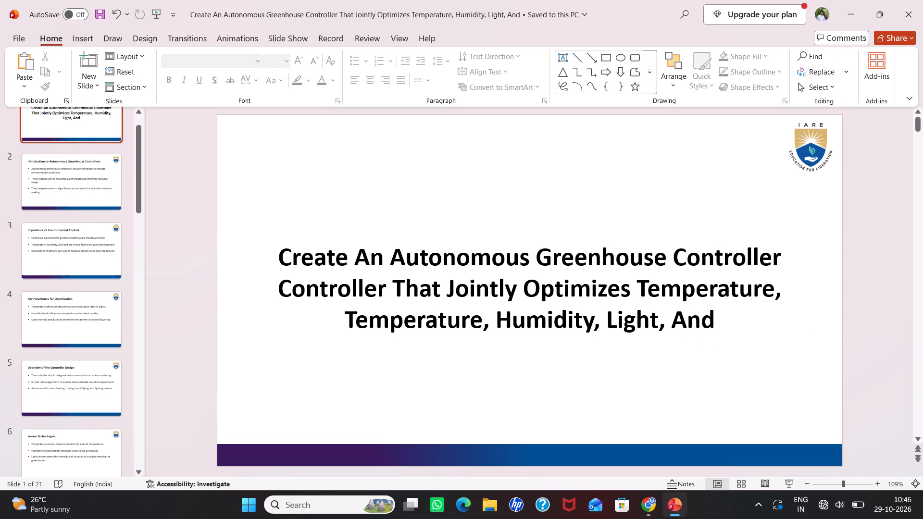
pyautogui.click(84, 84)
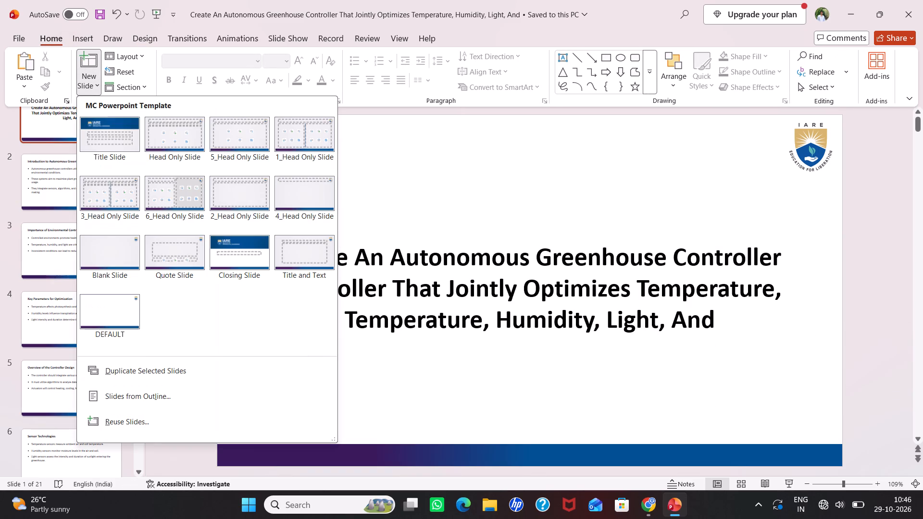
pyautogui.click(122, 135)
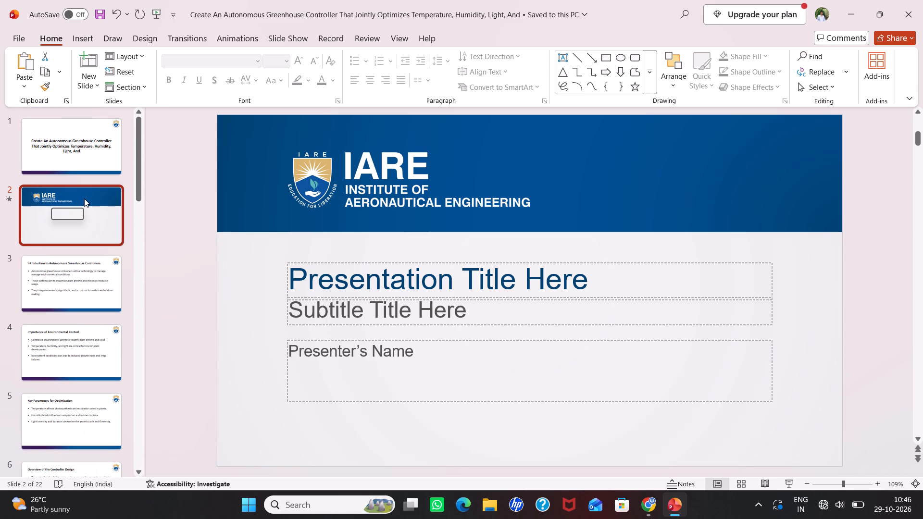
pyautogui.moveTo(84, 198); pyautogui.dragTo(99, 122)
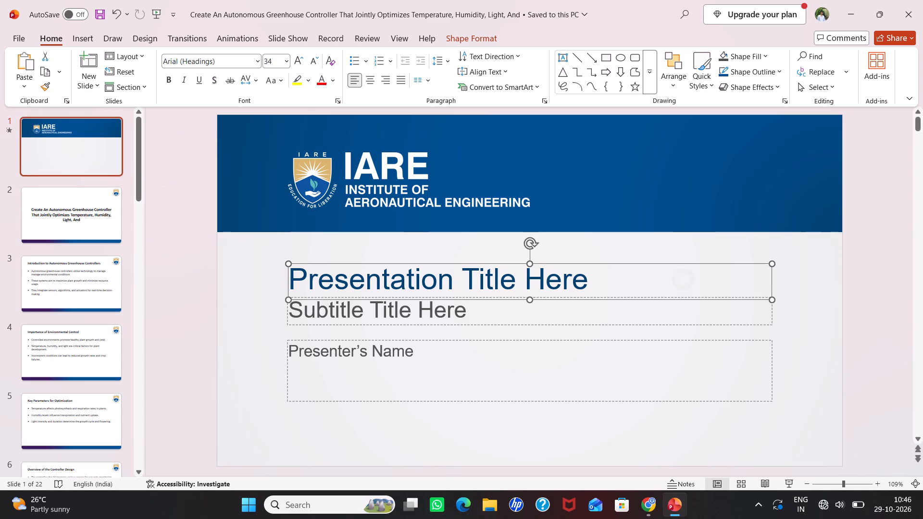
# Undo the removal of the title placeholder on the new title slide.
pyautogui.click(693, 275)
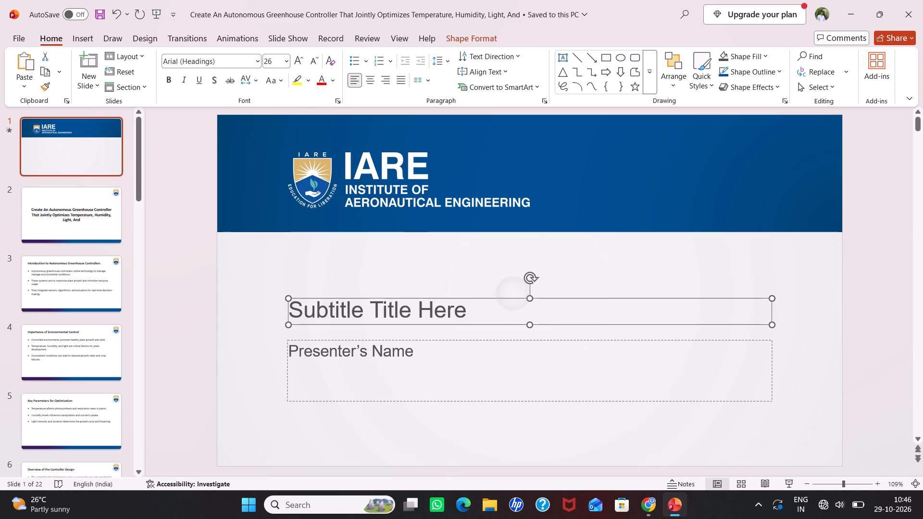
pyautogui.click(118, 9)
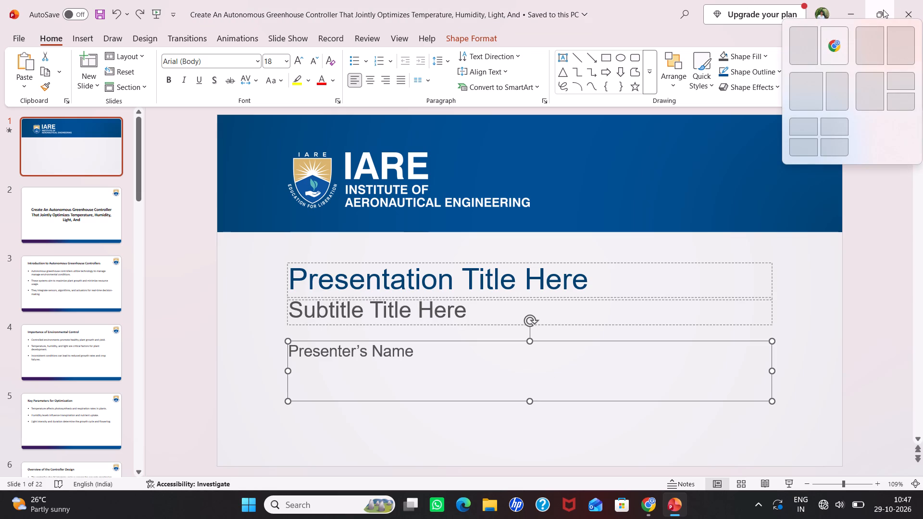
# Copy the greenhouse controller title text from slide 2 into the Presentation Title placeholder on slide 1.
pyautogui.click(70, 225)
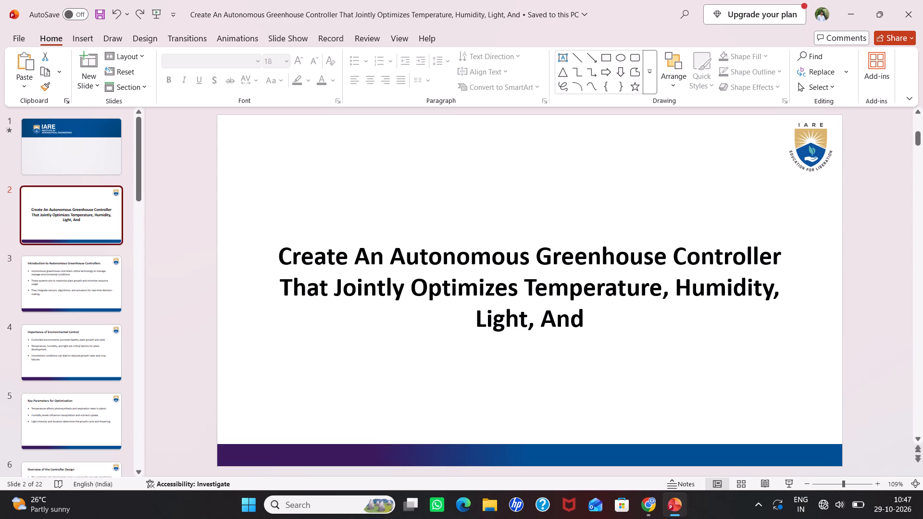
pyautogui.moveTo(280, 253); pyautogui.dragTo(591, 331)
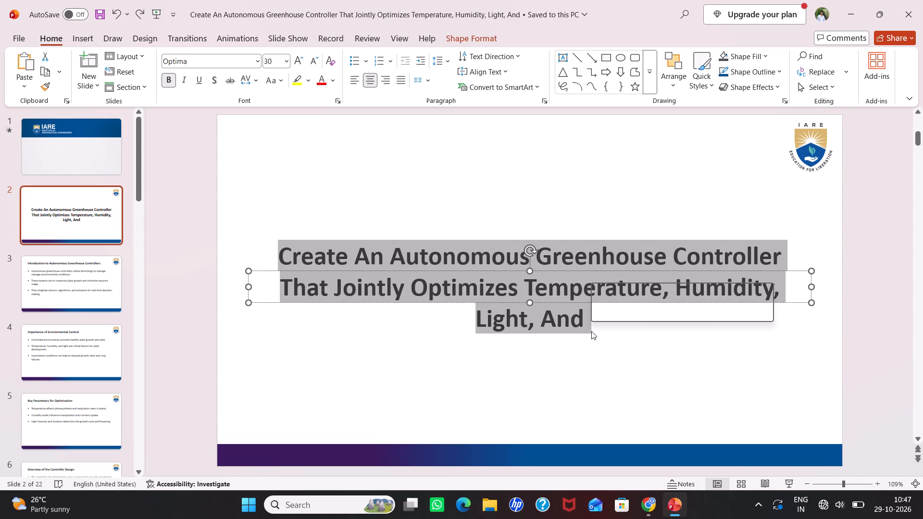
pyautogui.hotkey('ctrl', 'c')
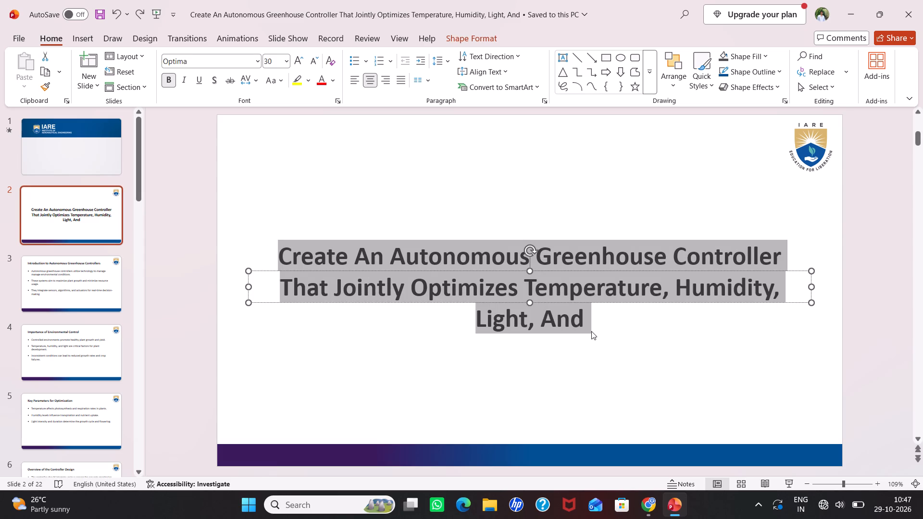
pyautogui.click(99, 159)
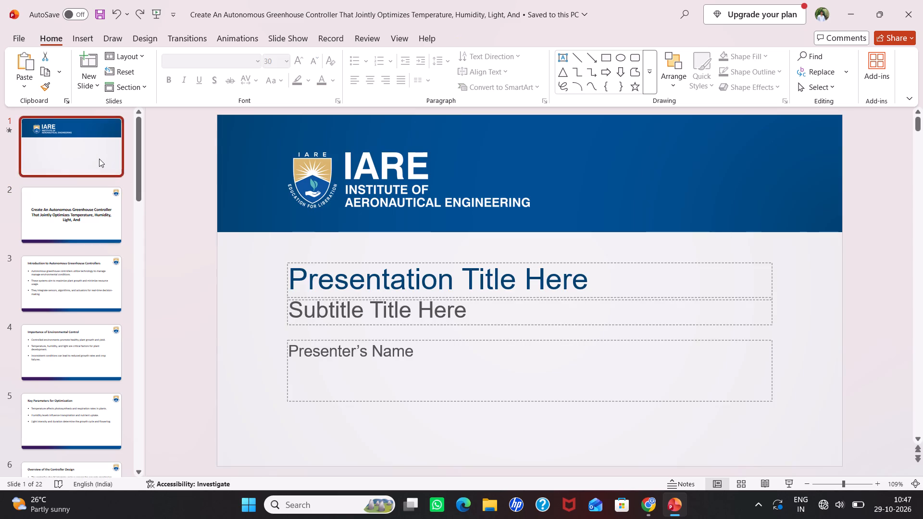
pyautogui.click(315, 284)
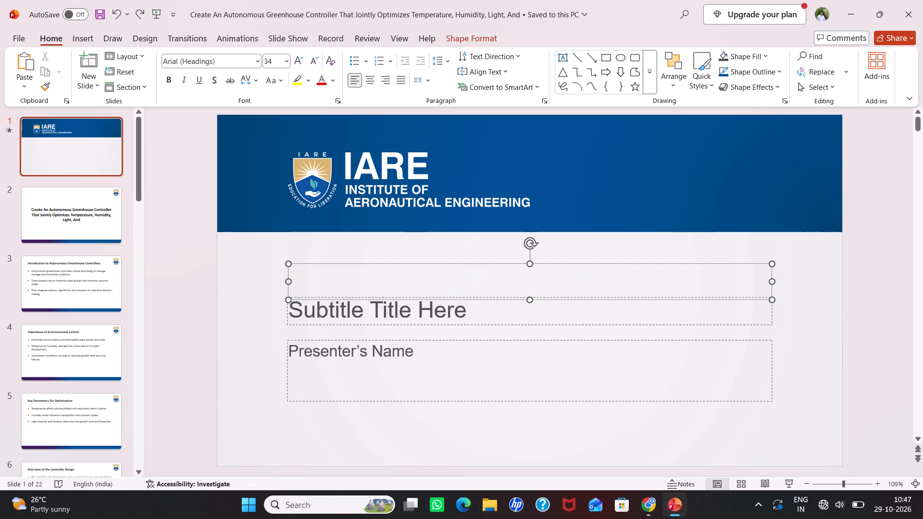
pyautogui.hotkey('ctrl', 'v')
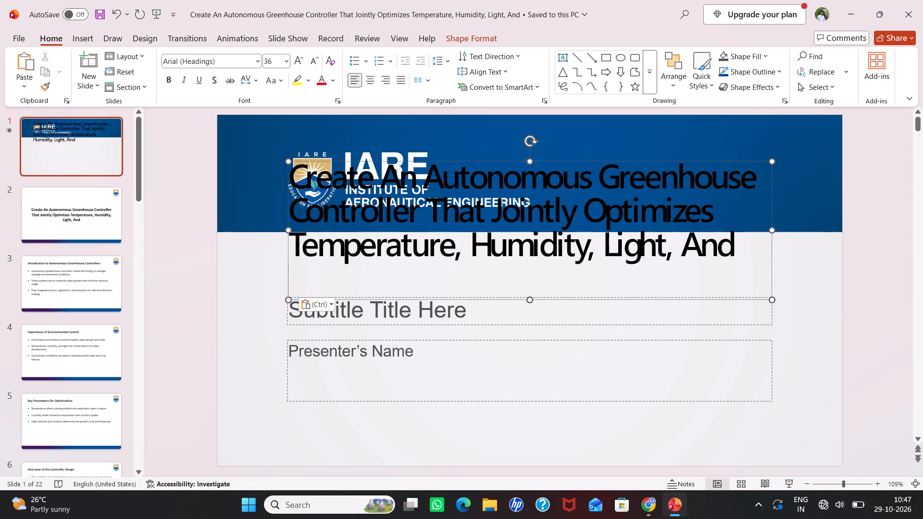
# Set the font size of the pasted title text on slide 1 to 18.
pyautogui.hscroll(-1, 536, 188)
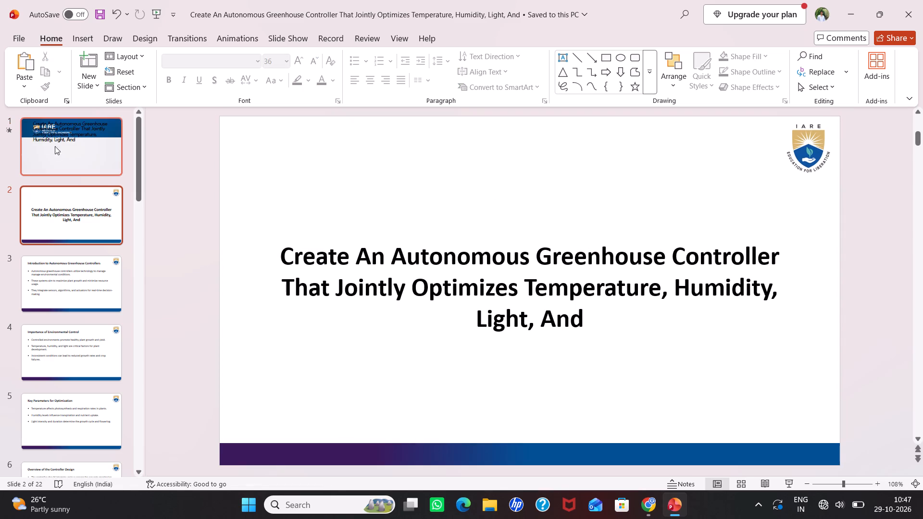
pyautogui.click(39, 139)
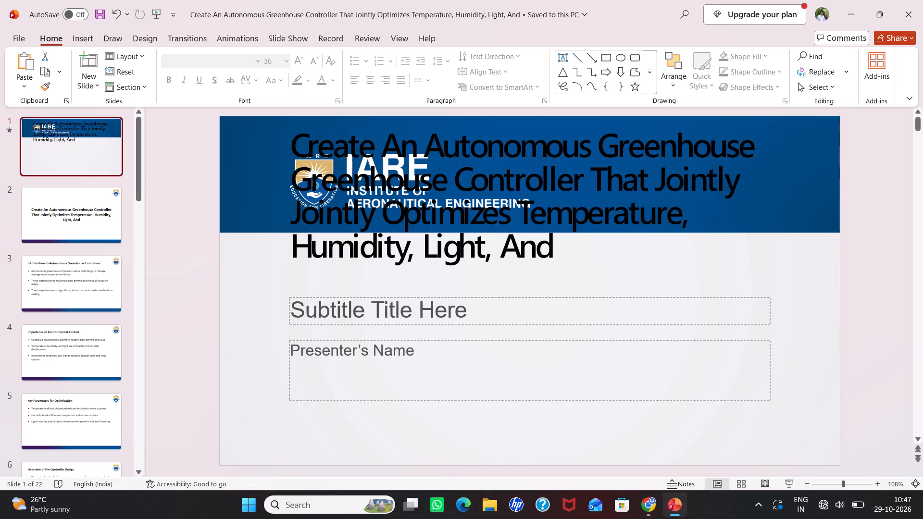
pyautogui.moveTo(298, 142); pyautogui.dragTo(556, 247)
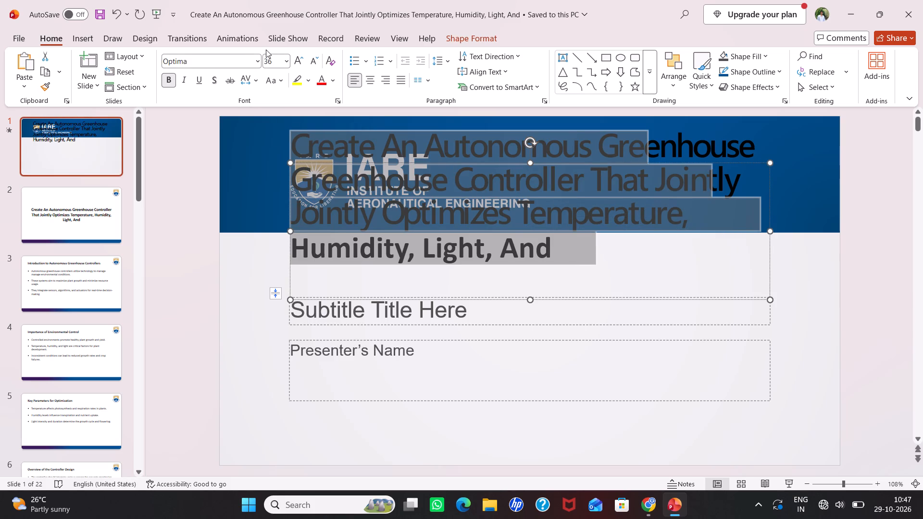
pyautogui.click(287, 57)
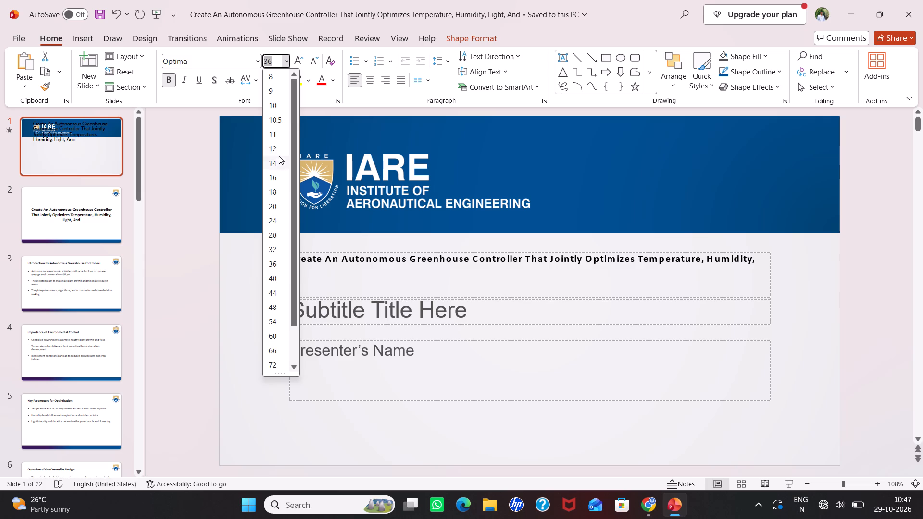
pyautogui.click(282, 193)
pyautogui.click(435, 244)
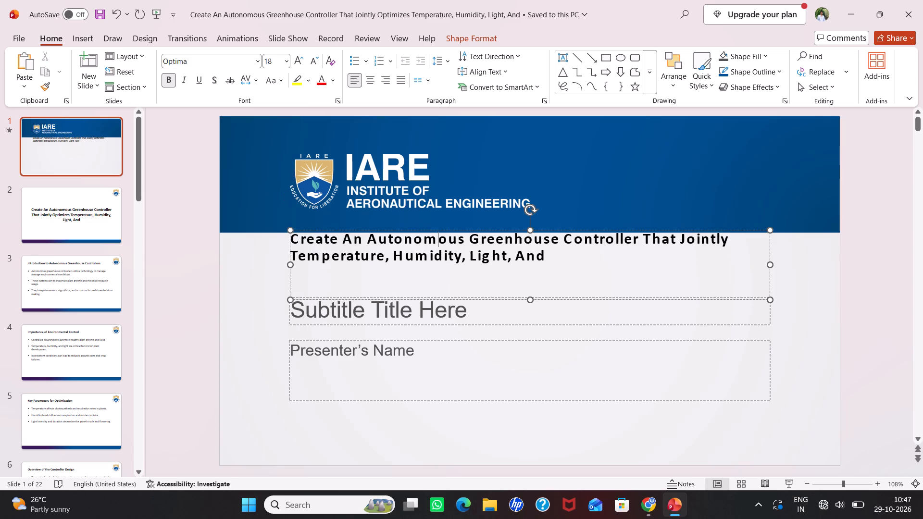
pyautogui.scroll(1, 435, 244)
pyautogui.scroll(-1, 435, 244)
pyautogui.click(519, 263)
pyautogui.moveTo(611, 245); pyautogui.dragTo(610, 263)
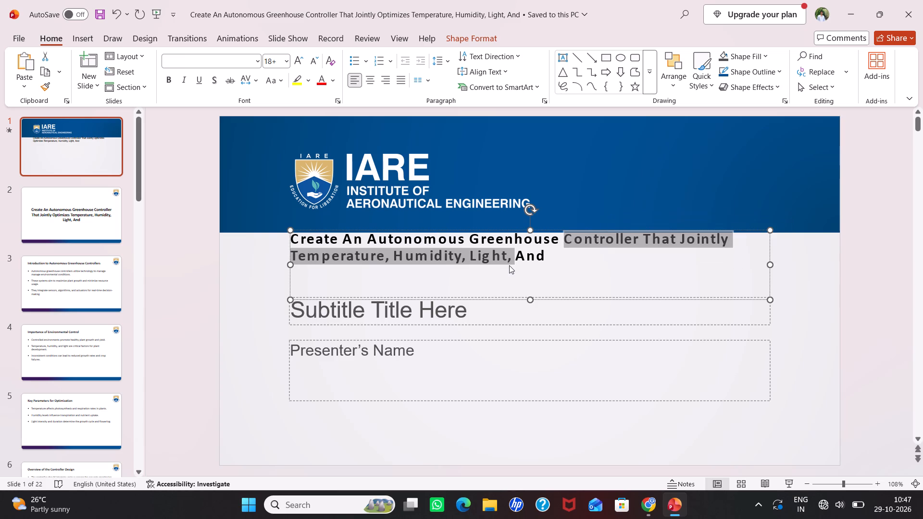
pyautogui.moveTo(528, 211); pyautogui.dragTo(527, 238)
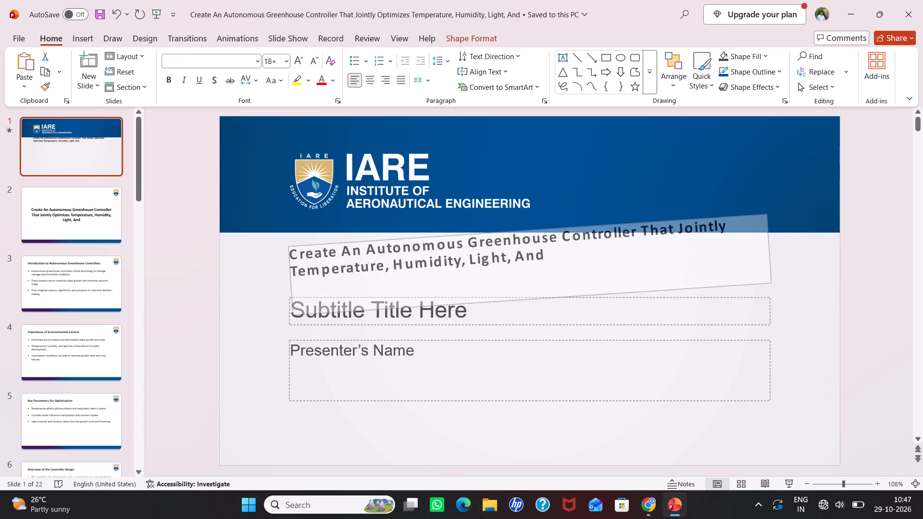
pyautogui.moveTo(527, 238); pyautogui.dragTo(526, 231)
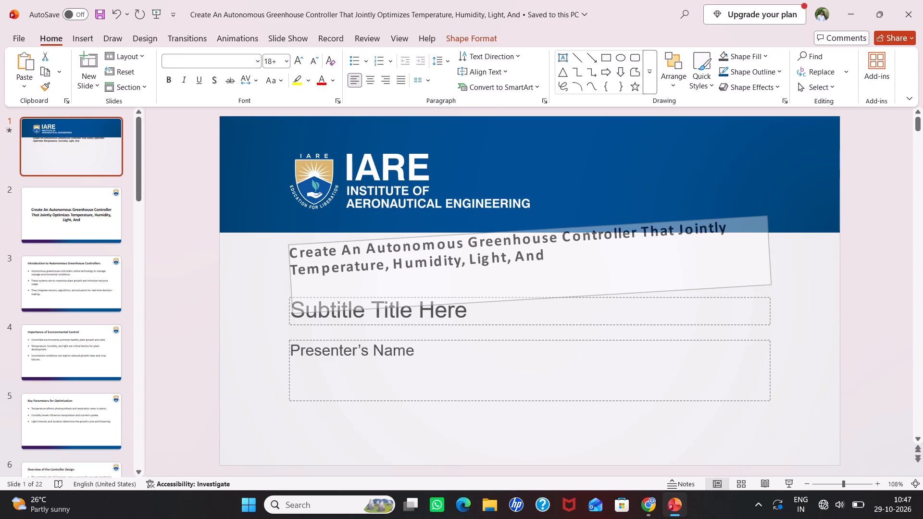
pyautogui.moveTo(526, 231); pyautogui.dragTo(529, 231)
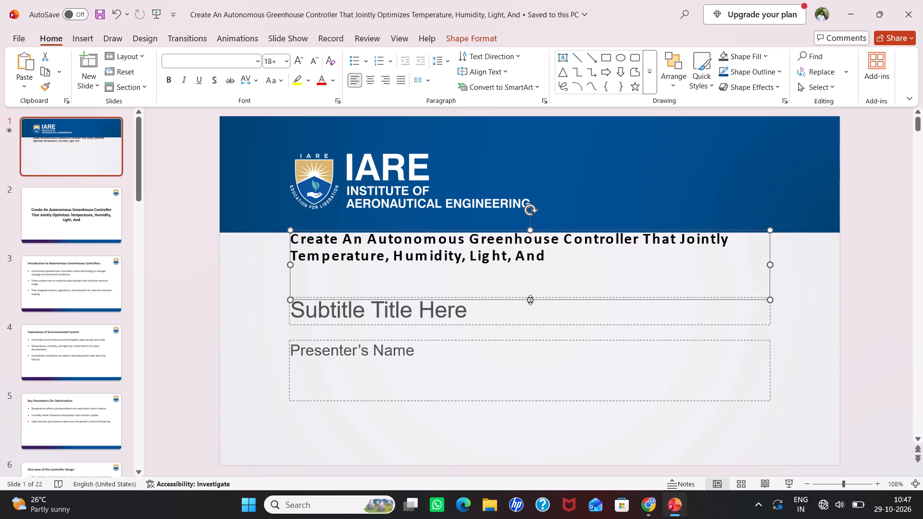
# Extend the title box on slide 1 downward so its text sits clear of the blue IARE banner.
pyautogui.moveTo(531, 300); pyautogui.dragTo(526, 317)
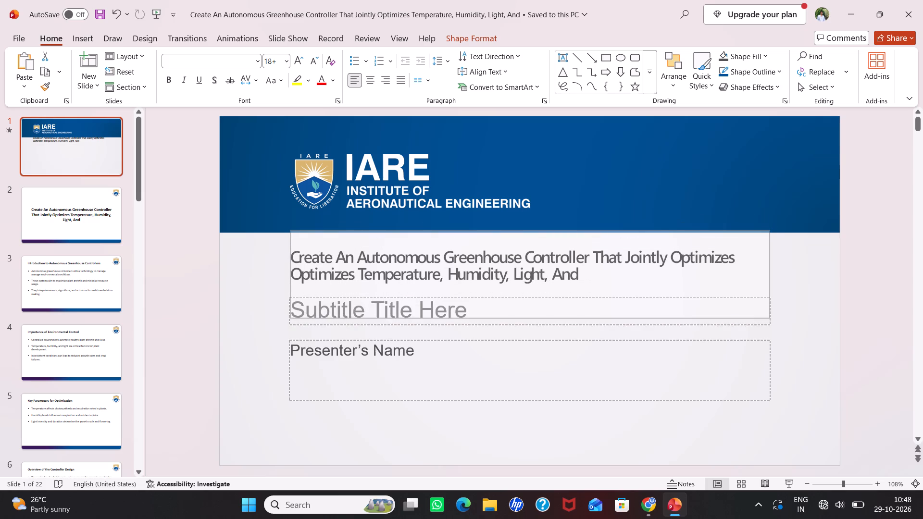
pyautogui.moveTo(526, 317); pyautogui.dragTo(526, 320)
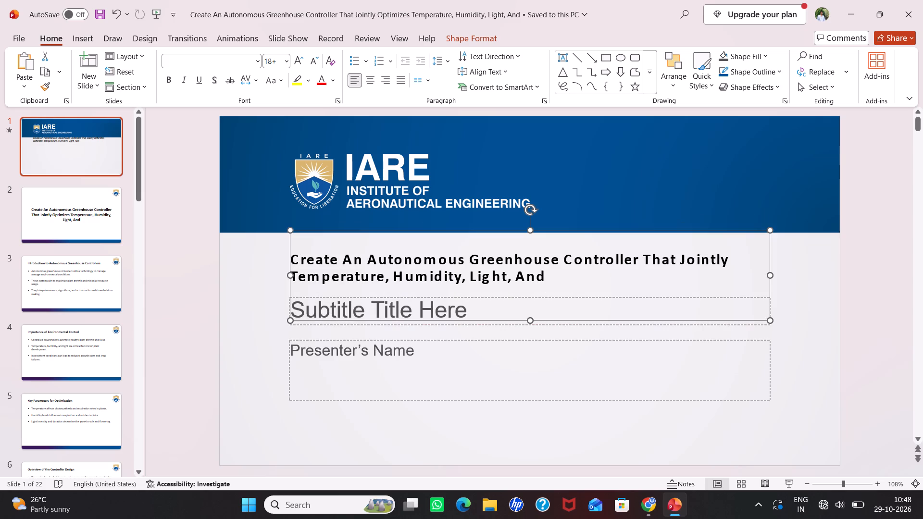
pyautogui.click(599, 291)
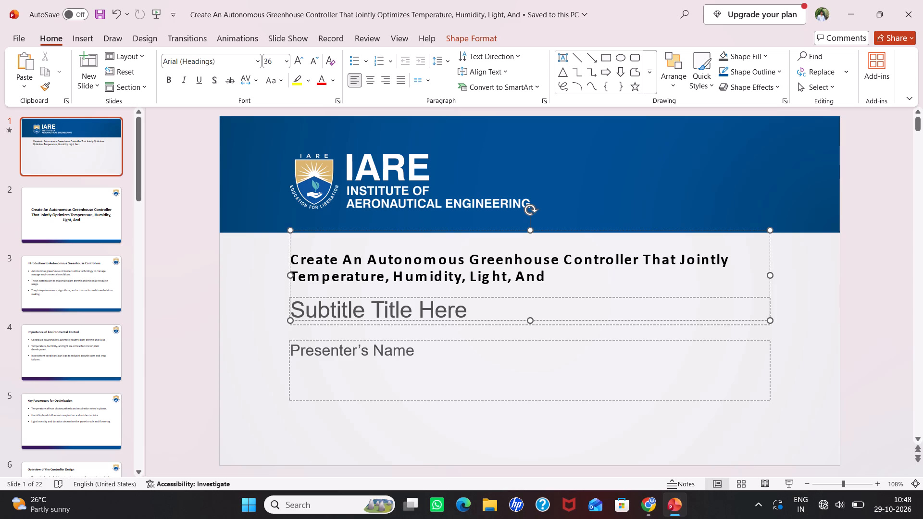
# Fill the Presenter's Name placeholder on slide 1 with the label NAME followed by the presenter's name.
pyautogui.click(478, 359)
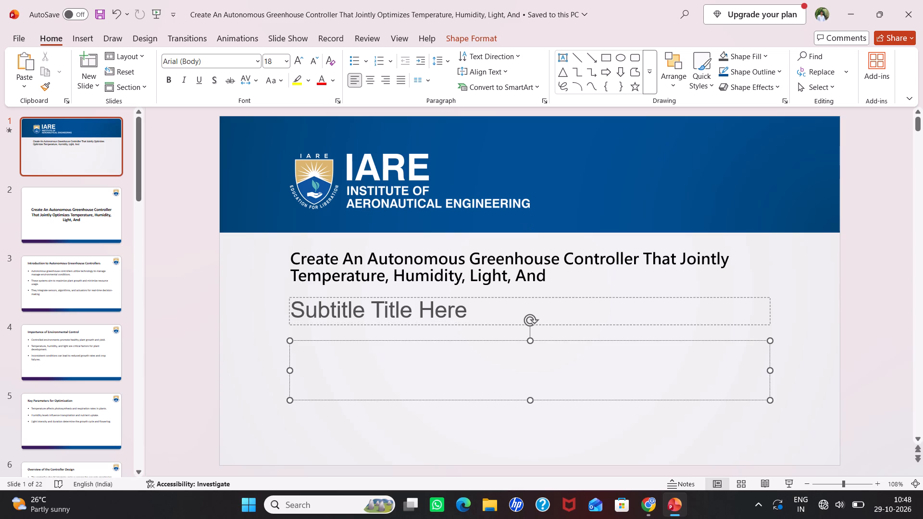
pyautogui.click(598, 321)
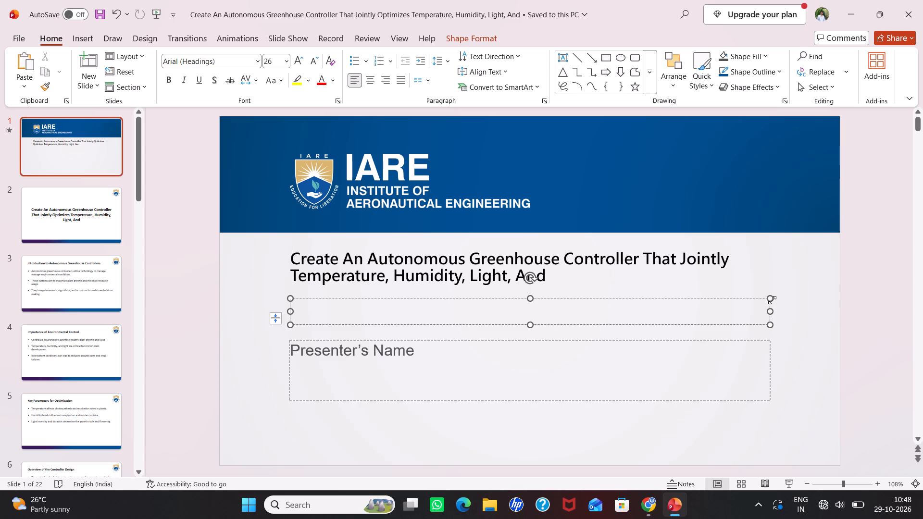
pyautogui.click(459, 356)
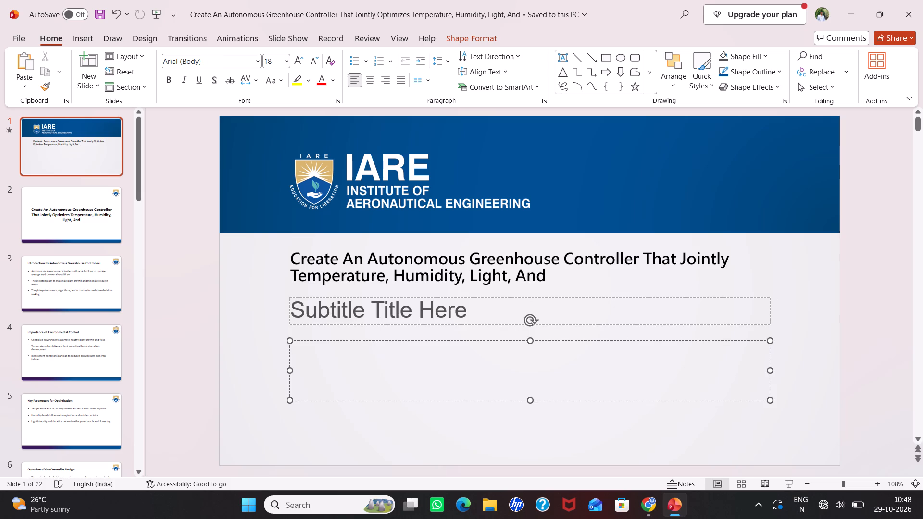
pyautogui.click(312, 350)
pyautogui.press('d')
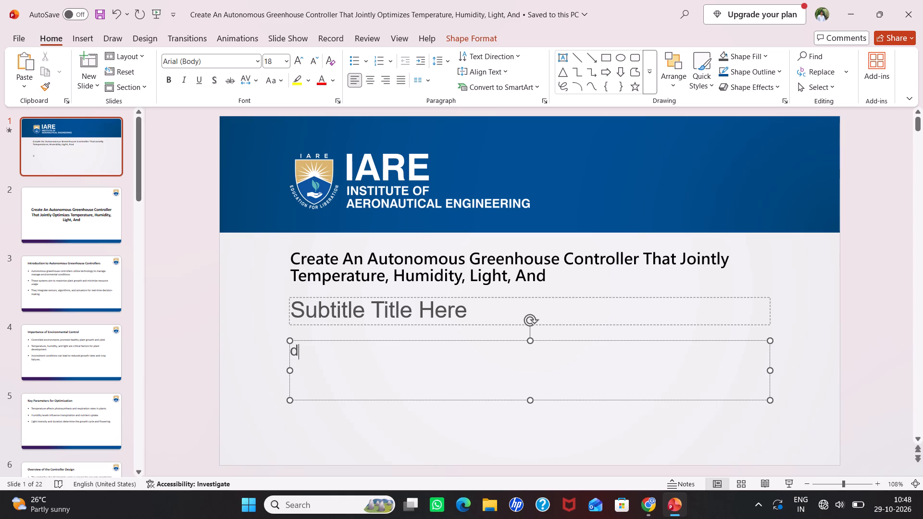
pyautogui.press('BackSpace')
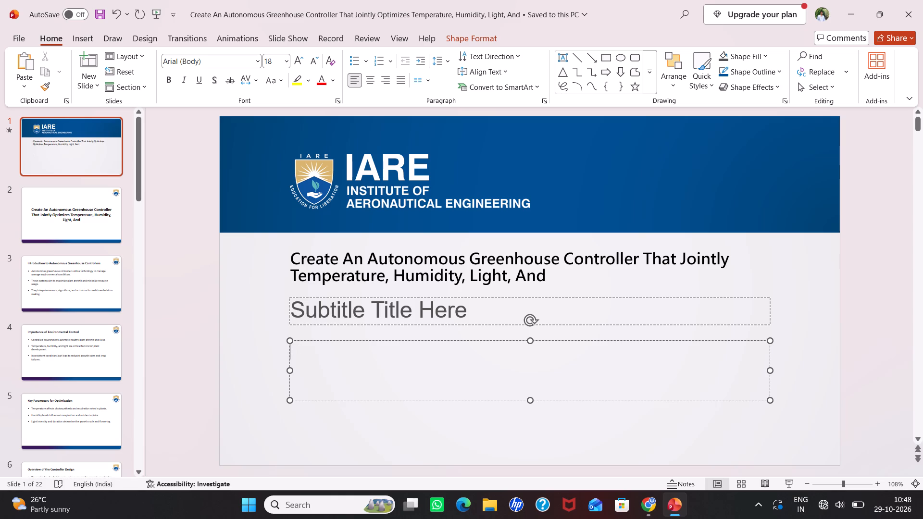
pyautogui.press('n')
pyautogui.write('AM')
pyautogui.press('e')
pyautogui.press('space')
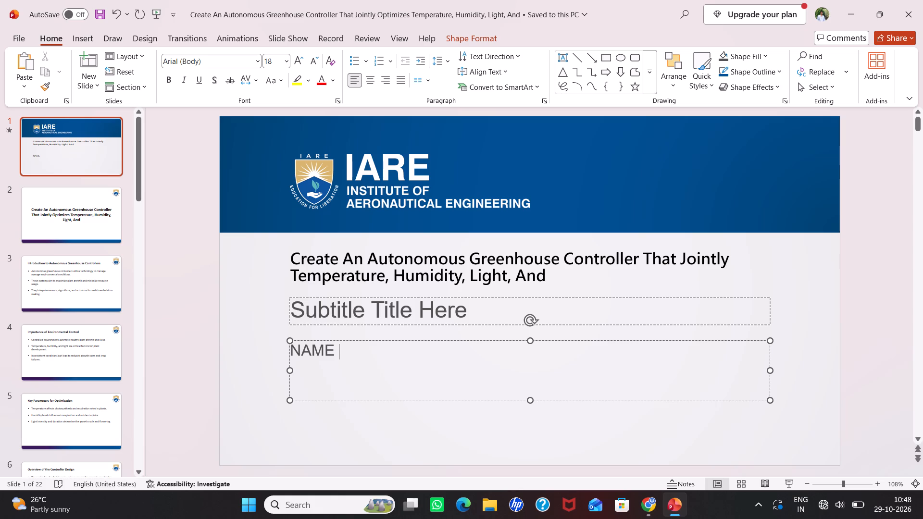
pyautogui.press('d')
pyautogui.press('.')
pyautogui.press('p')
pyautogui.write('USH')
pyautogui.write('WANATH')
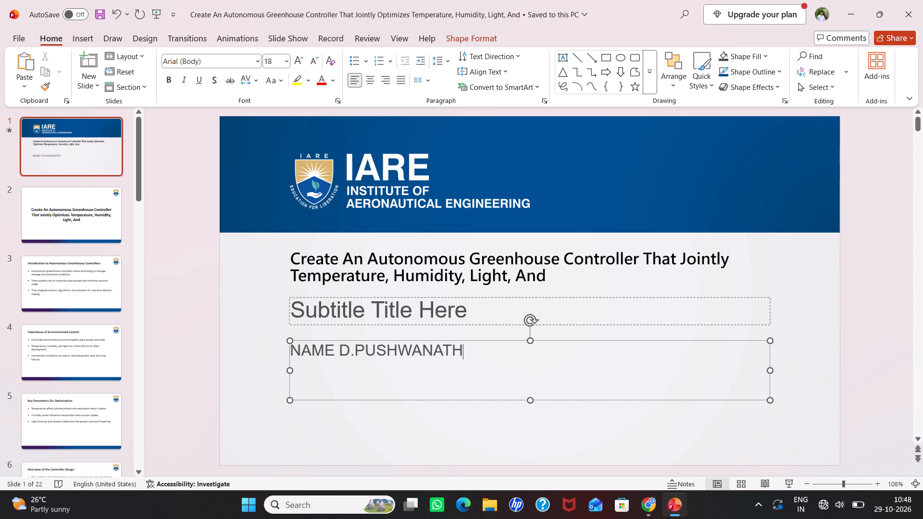
# Add a CLASS line reading IT-B below the name, and widen the gap after the NAME label by three spaces.
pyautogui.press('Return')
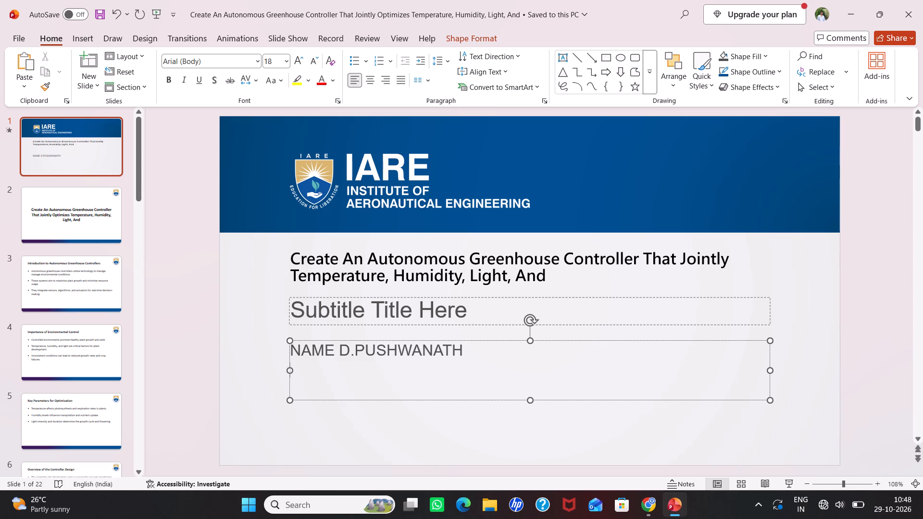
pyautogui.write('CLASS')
pyautogui.click(333, 350)
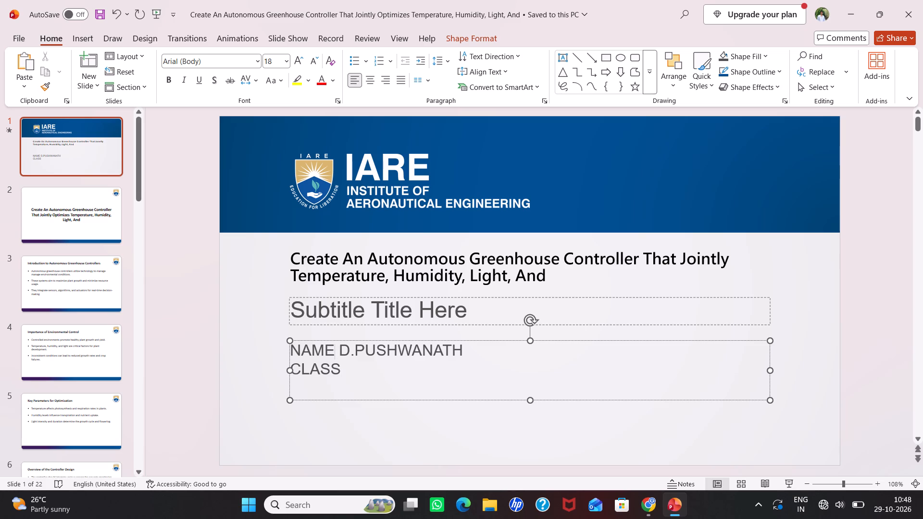
pyautogui.click(338, 347)
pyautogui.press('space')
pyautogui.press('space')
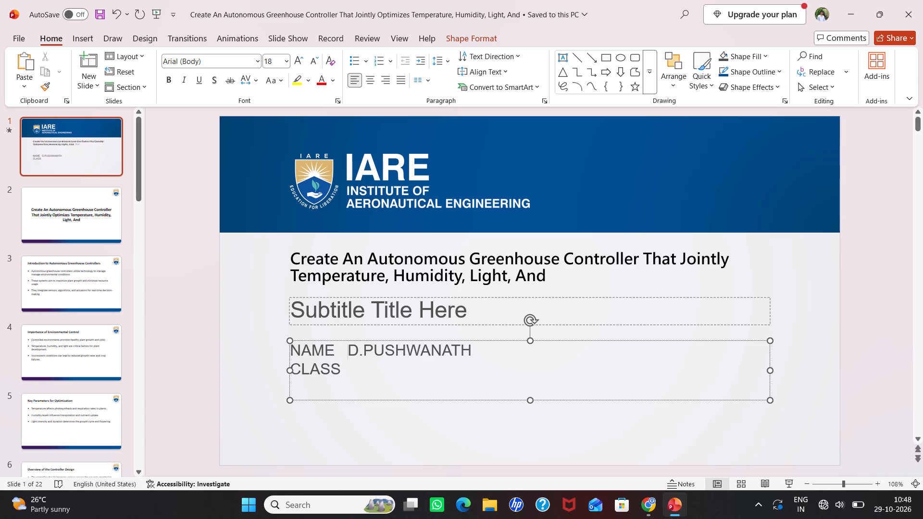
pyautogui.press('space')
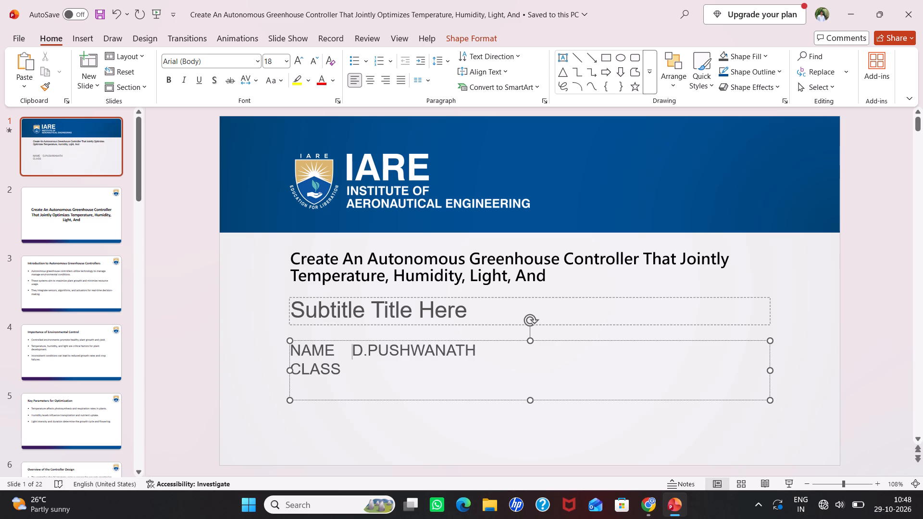
pyautogui.click(339, 367)
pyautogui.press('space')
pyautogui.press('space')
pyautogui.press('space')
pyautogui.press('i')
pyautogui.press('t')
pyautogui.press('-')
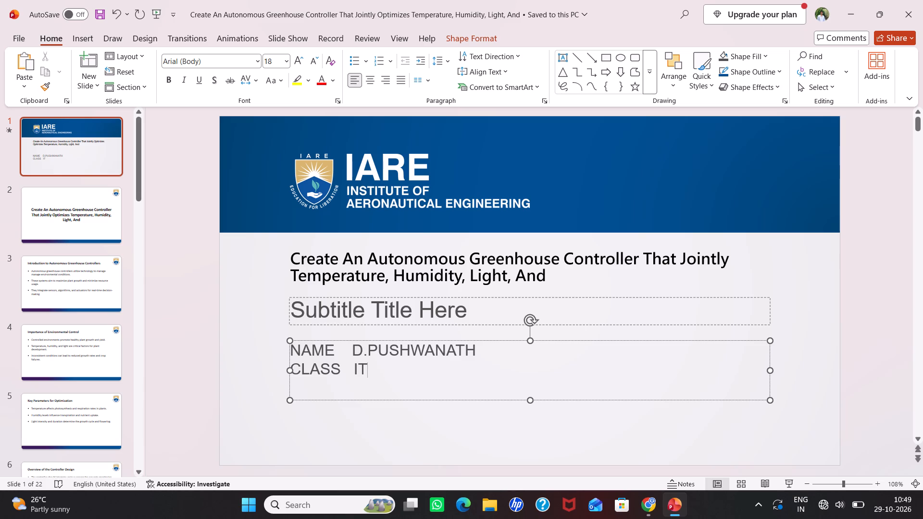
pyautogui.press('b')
# Add a ROLL NO line with the presenter's roll number below the CLASS line.
pyautogui.press('Return')
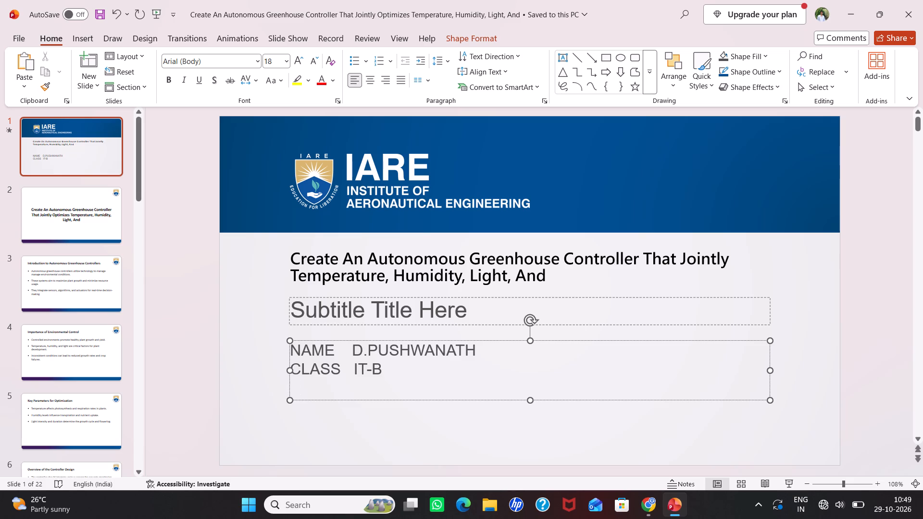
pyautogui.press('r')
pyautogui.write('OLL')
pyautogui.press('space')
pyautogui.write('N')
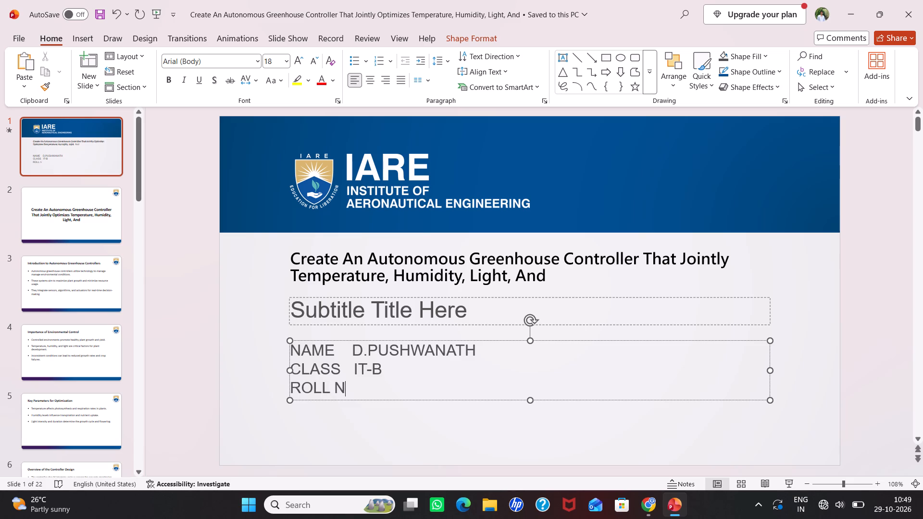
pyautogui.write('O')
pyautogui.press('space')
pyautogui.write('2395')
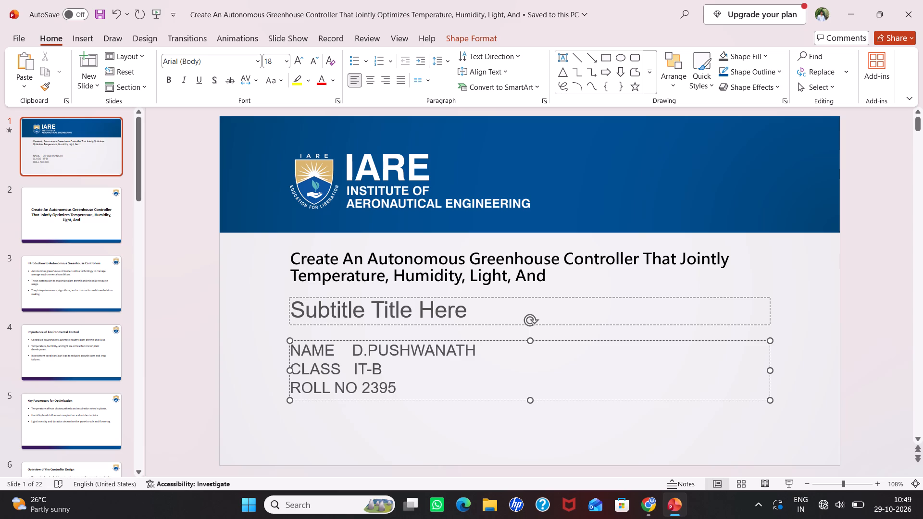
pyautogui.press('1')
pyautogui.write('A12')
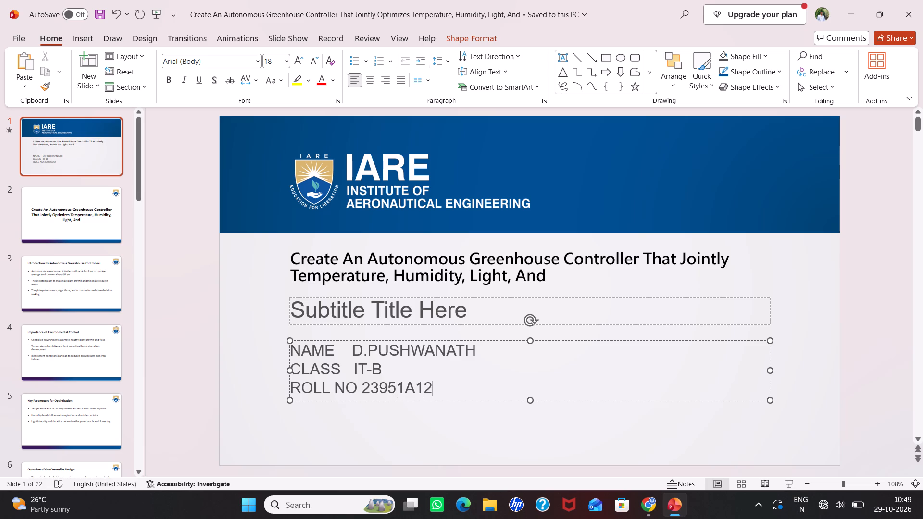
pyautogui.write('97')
# Add one more space after the NAME and CLASS labels to bring their values closer in line with the roll number.
pyautogui.click(337, 351)
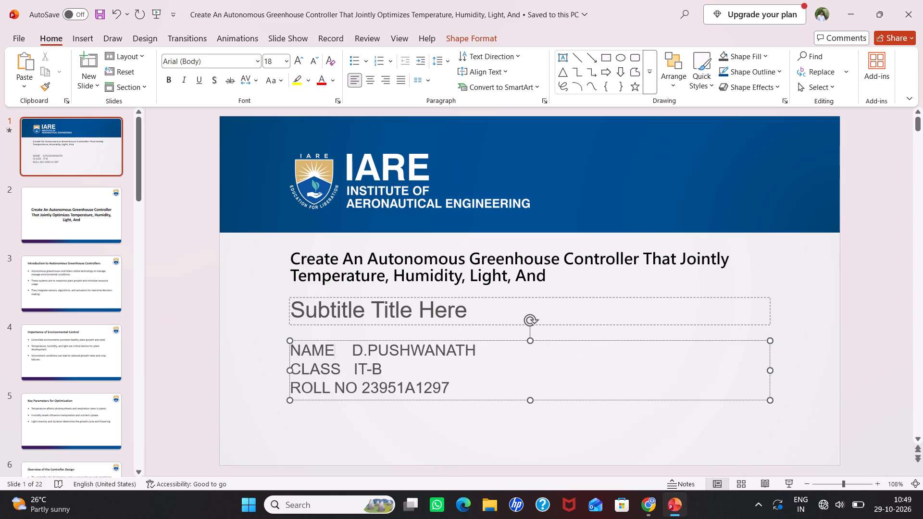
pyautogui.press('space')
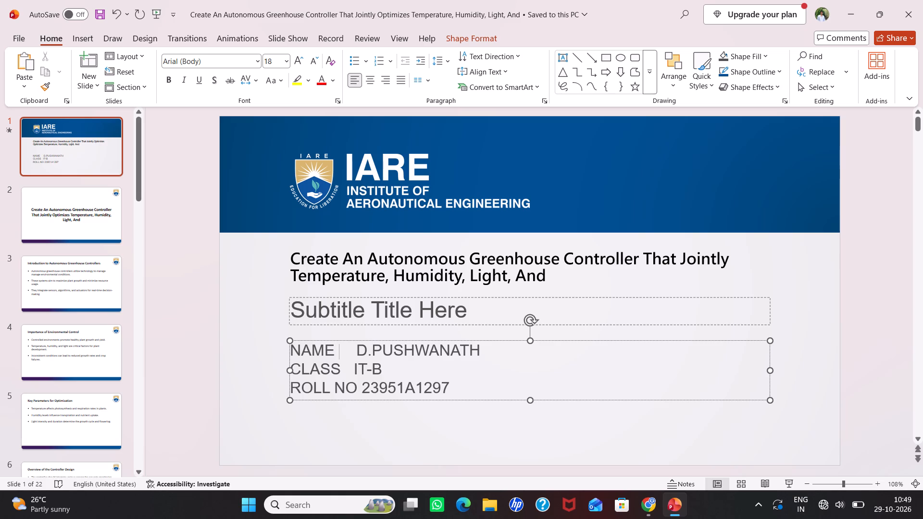
pyautogui.click(344, 369)
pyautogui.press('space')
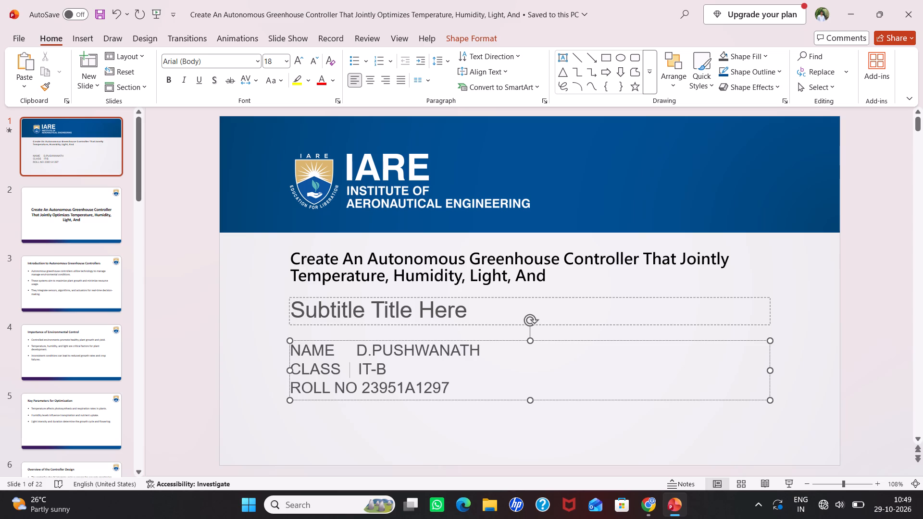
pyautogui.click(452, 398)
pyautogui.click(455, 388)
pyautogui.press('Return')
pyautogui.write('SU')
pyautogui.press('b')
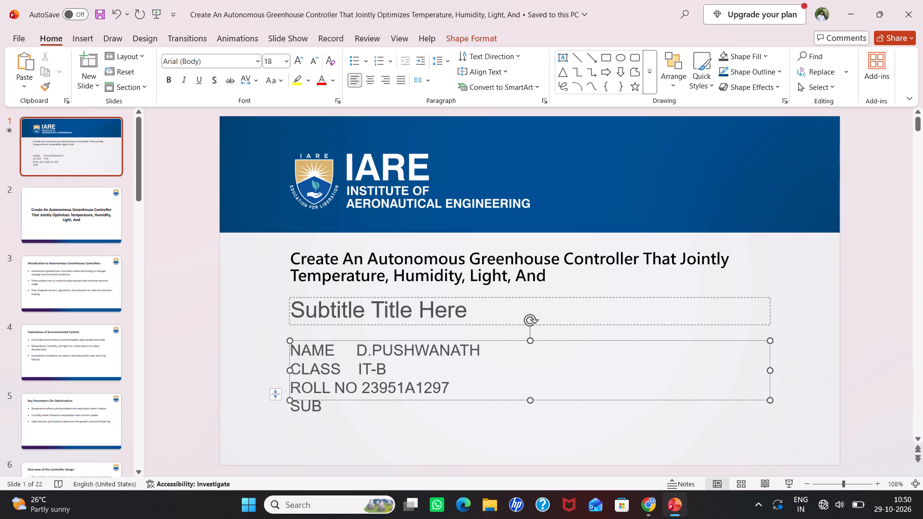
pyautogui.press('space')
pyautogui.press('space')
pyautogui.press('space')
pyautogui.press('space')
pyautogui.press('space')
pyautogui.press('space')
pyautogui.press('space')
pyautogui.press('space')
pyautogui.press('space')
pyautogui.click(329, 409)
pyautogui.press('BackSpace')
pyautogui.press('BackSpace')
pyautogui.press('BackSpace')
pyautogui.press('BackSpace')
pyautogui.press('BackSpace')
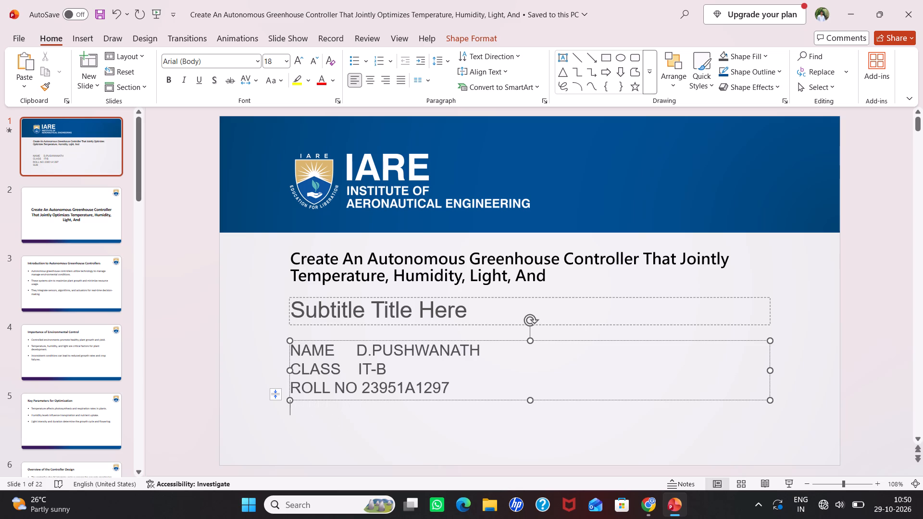
# Open the Subtitle Title Here placeholder on slide 1 for text entry.
pyautogui.click(313, 300)
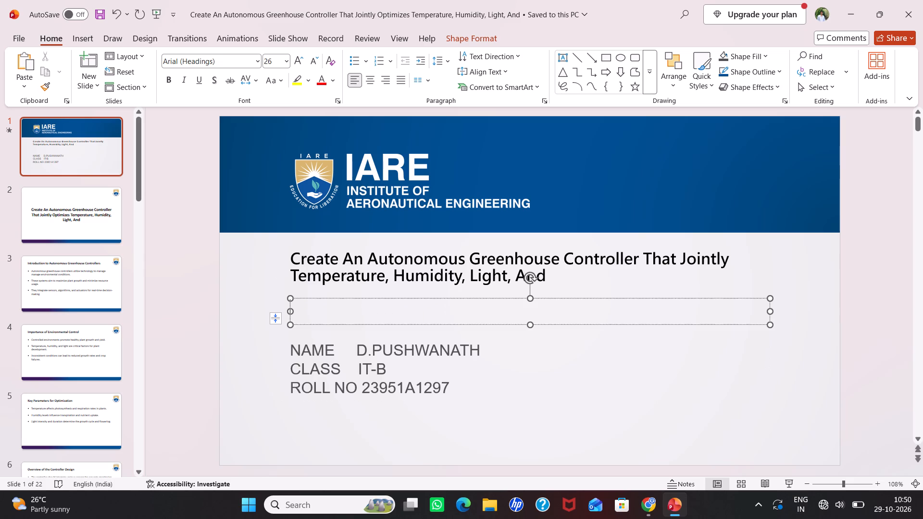
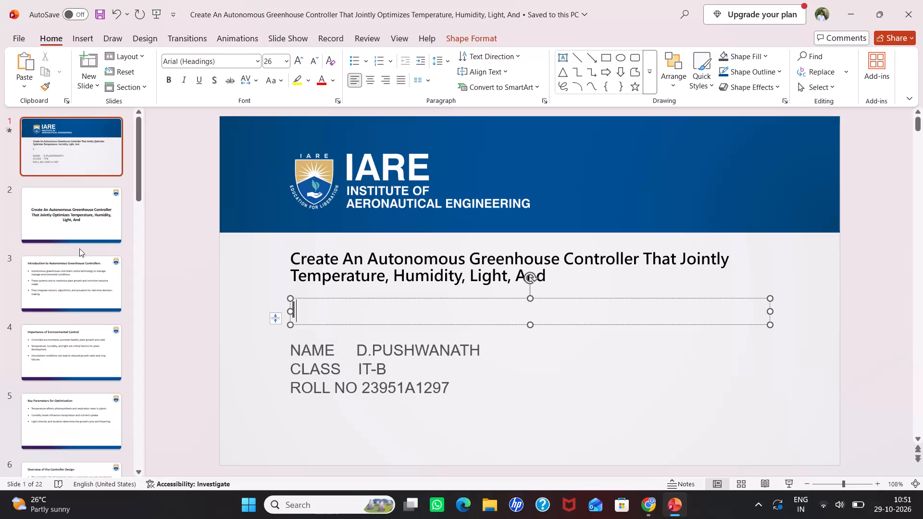
# Enter INTELLIGENT CYBER PHYSICAL SYSTEM as the subtitle of the title slide.
pyautogui.write('NT')
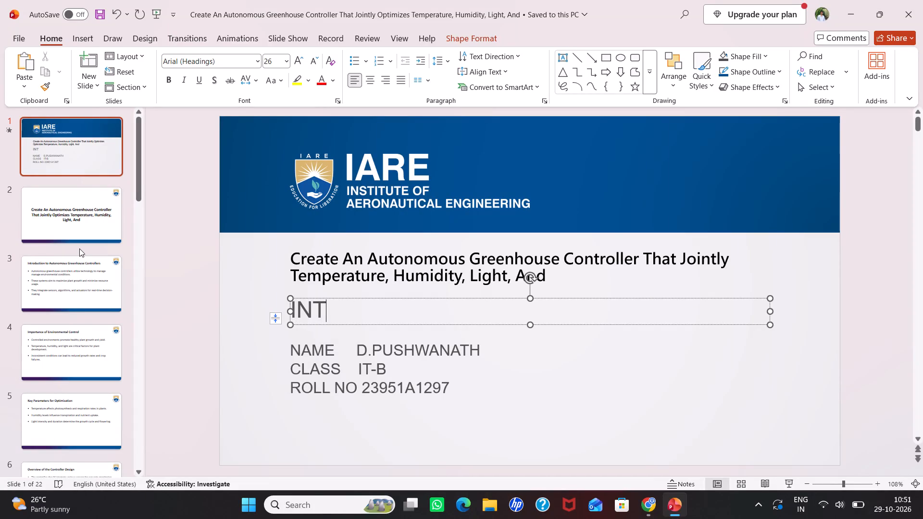
pyautogui.write('ELL')
pyautogui.write('IGENT')
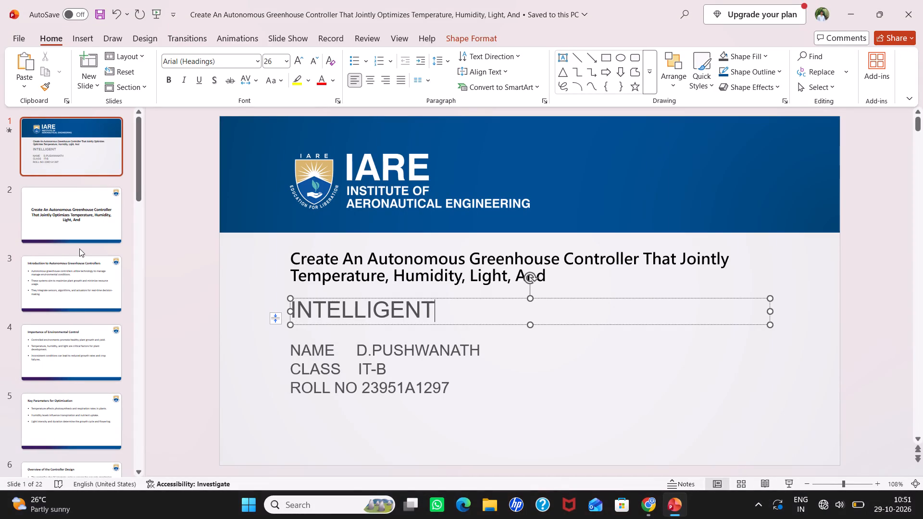
pyautogui.press('space')
pyautogui.write('CYBER')
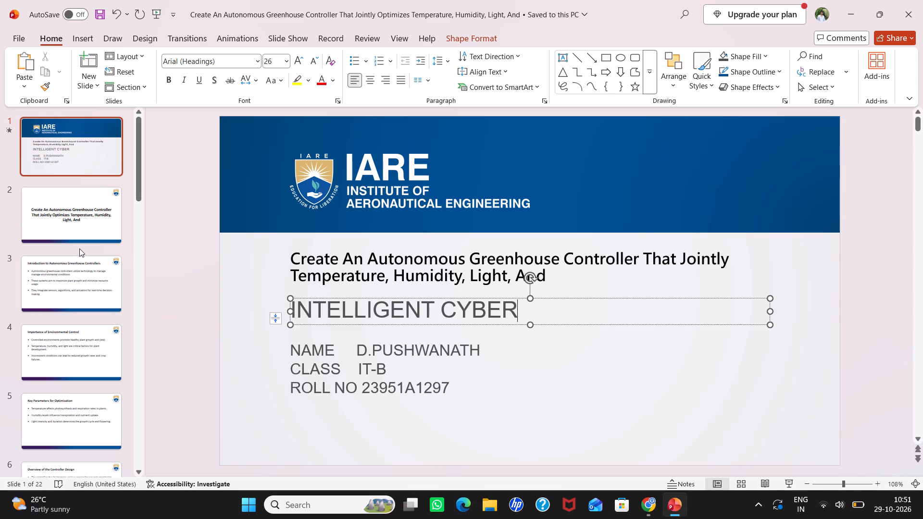
pyautogui.press('space')
pyautogui.write('PHYSICA;')
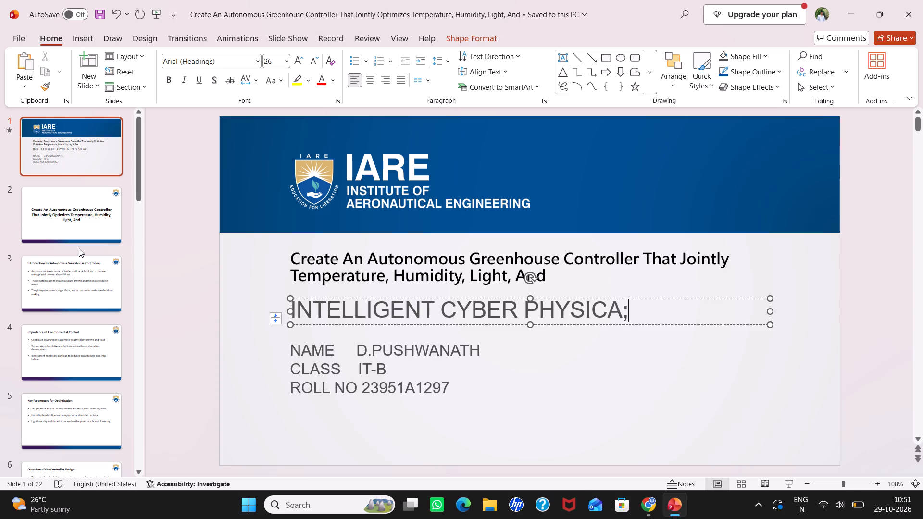
pyautogui.press('BackSpace')
pyautogui.write('L SYSTE')
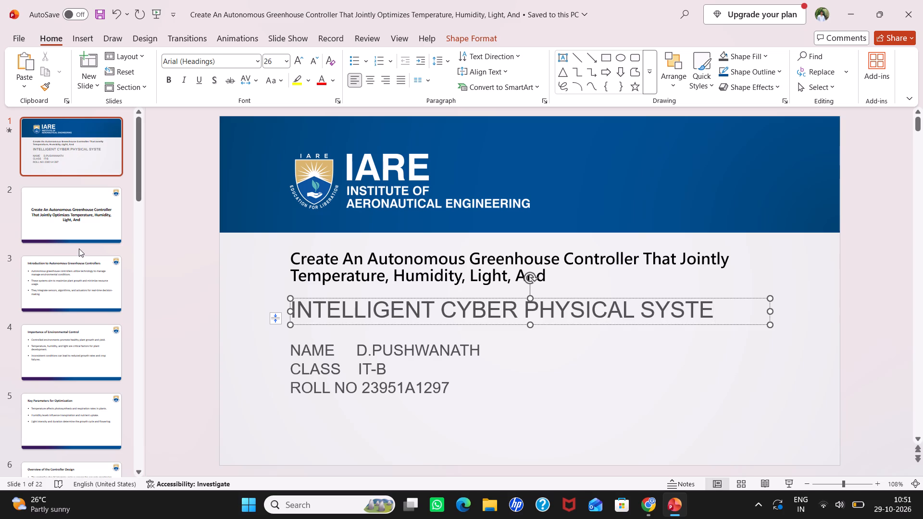
pyautogui.press('m')
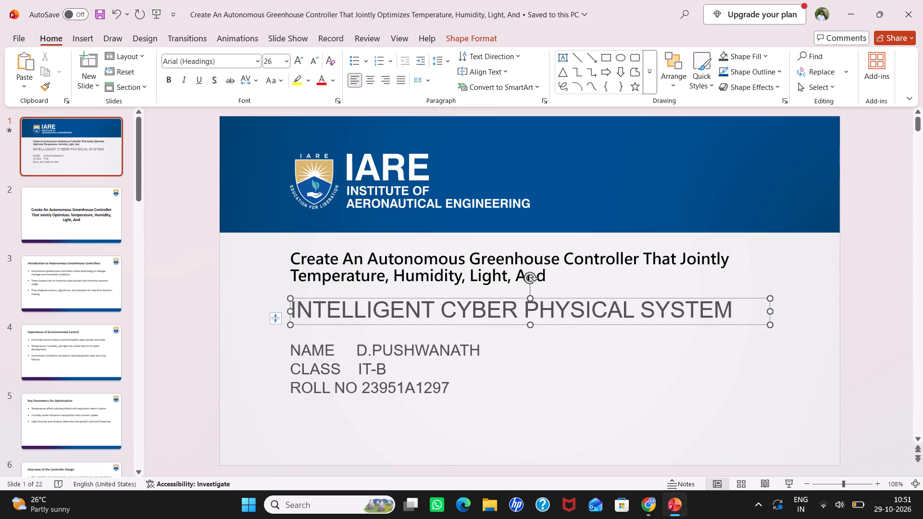
pyautogui.click(554, 354)
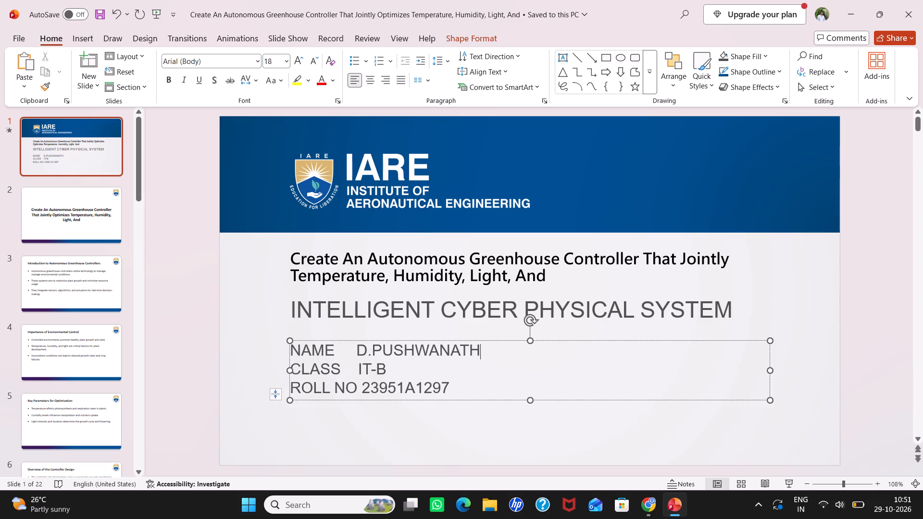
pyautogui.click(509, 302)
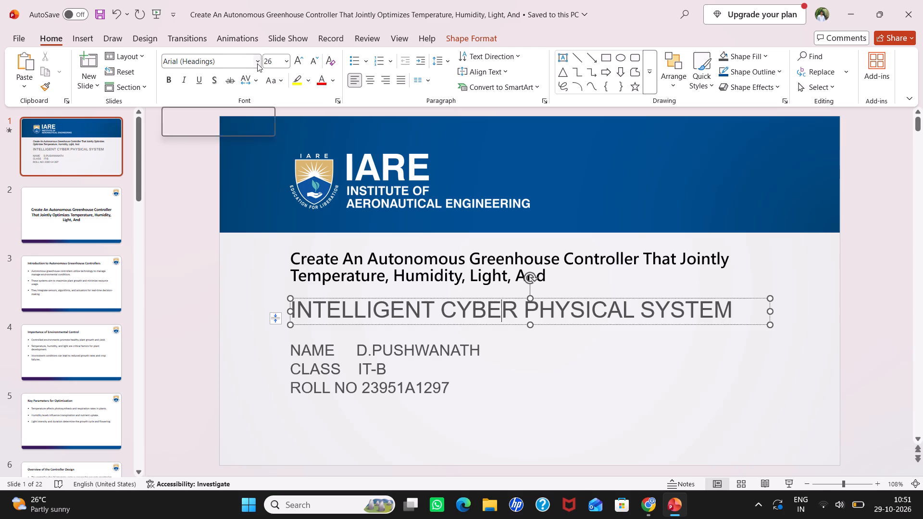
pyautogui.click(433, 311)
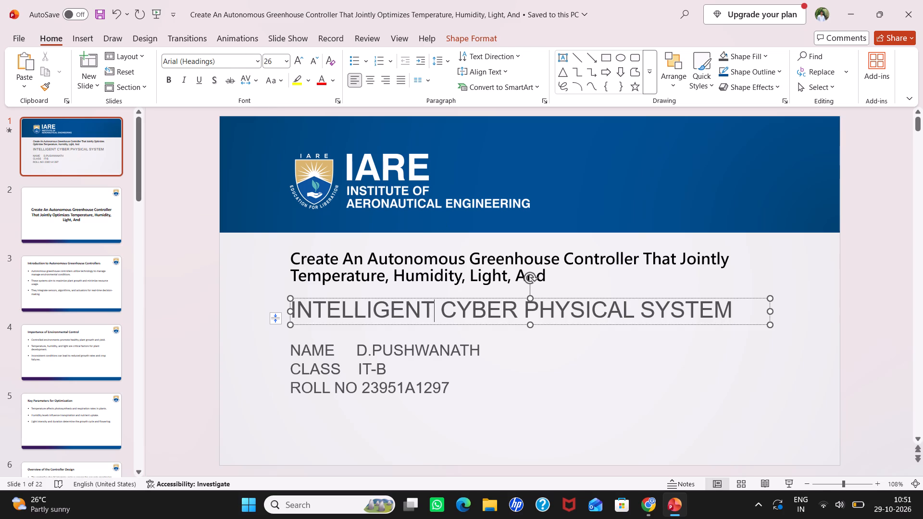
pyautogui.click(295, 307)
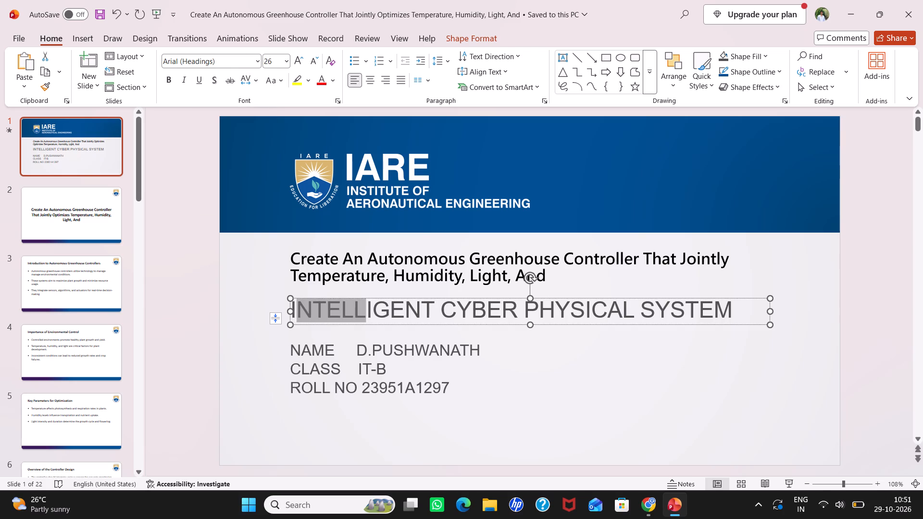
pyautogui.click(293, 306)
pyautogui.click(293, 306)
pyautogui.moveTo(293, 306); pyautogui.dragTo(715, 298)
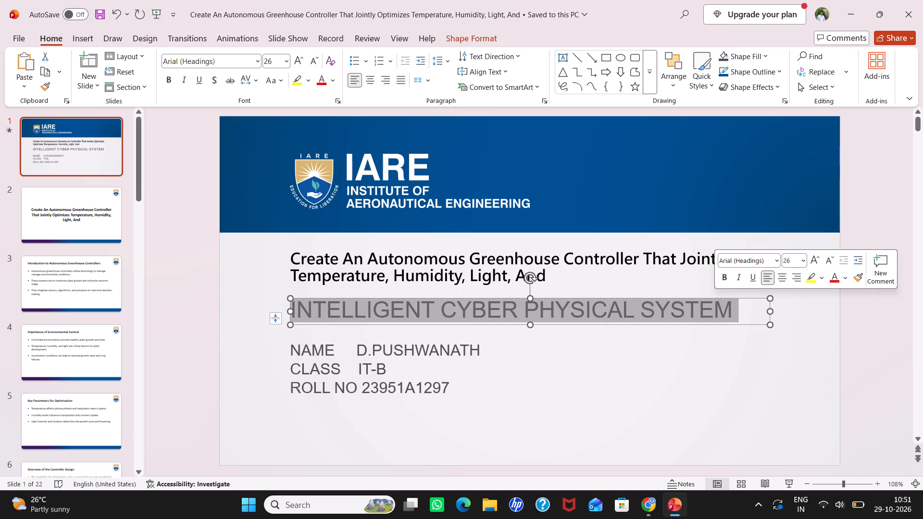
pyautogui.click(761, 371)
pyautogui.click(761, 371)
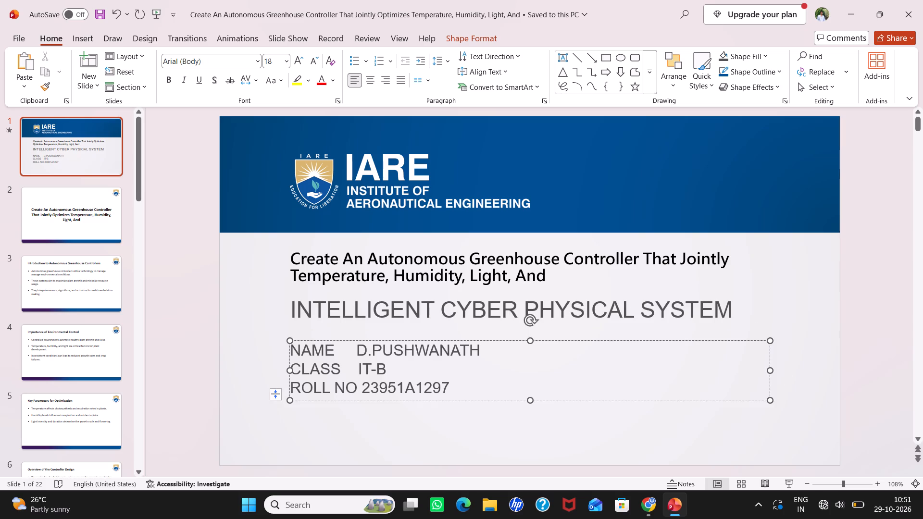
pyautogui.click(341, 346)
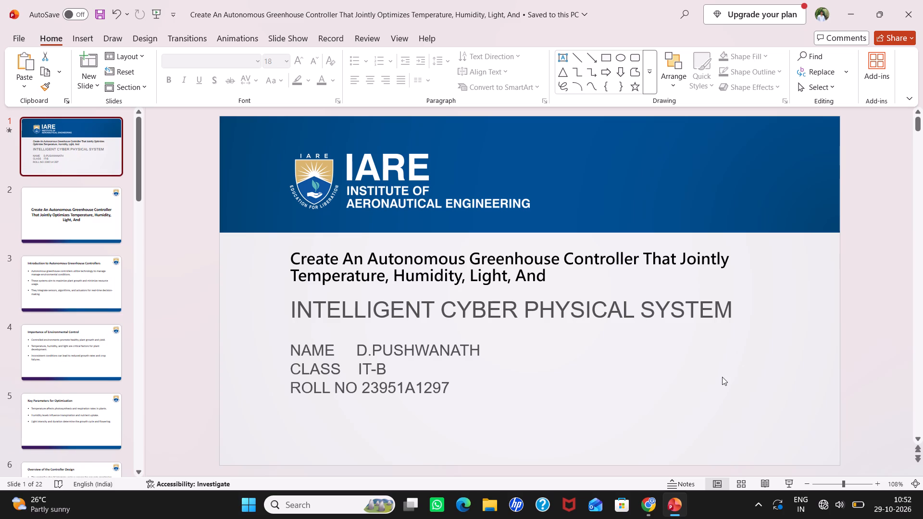
# Look through the slides after the title slide, down to the closing Thank You! slide.
pyautogui.scroll(-3, 567, 348)
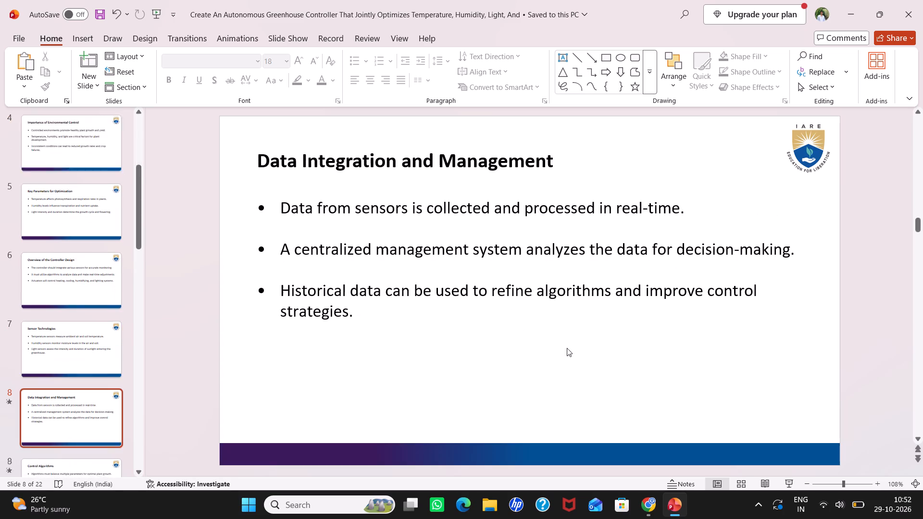
pyautogui.scroll(-9, 567, 348)
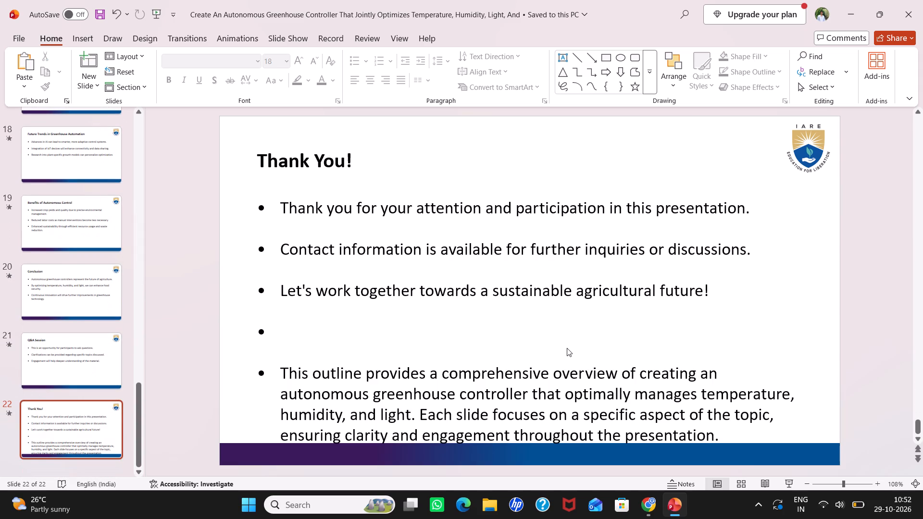
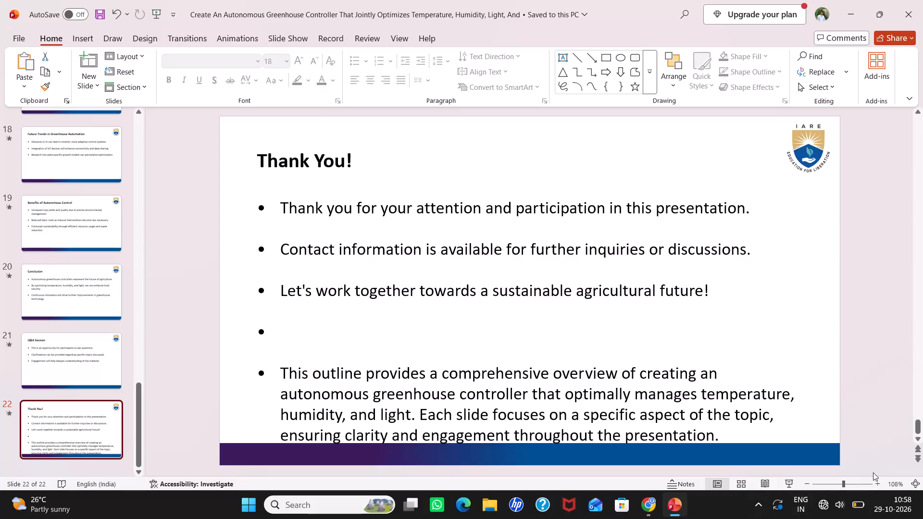
# Connect the computer to the TP-Link_DC6E Wi-Fi network, keeping automatic connection enabled.
pyautogui.click(821, 512)
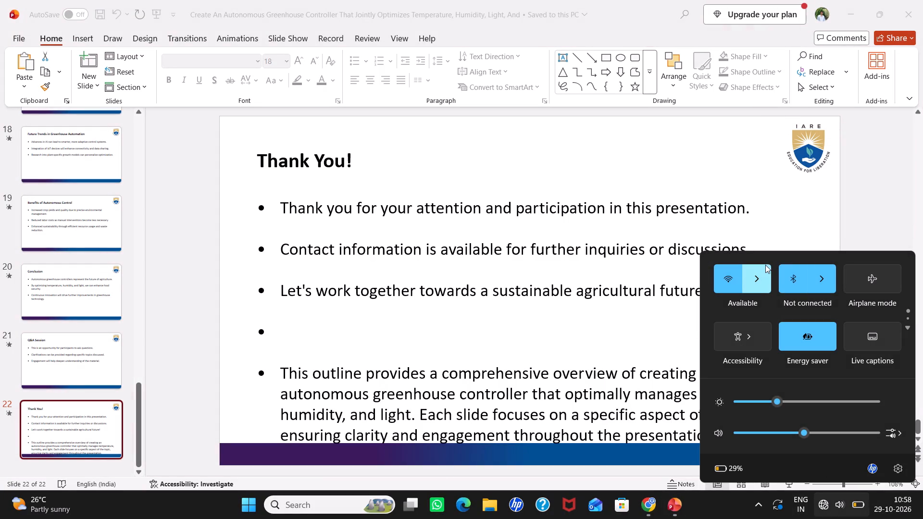
pyautogui.click(765, 270)
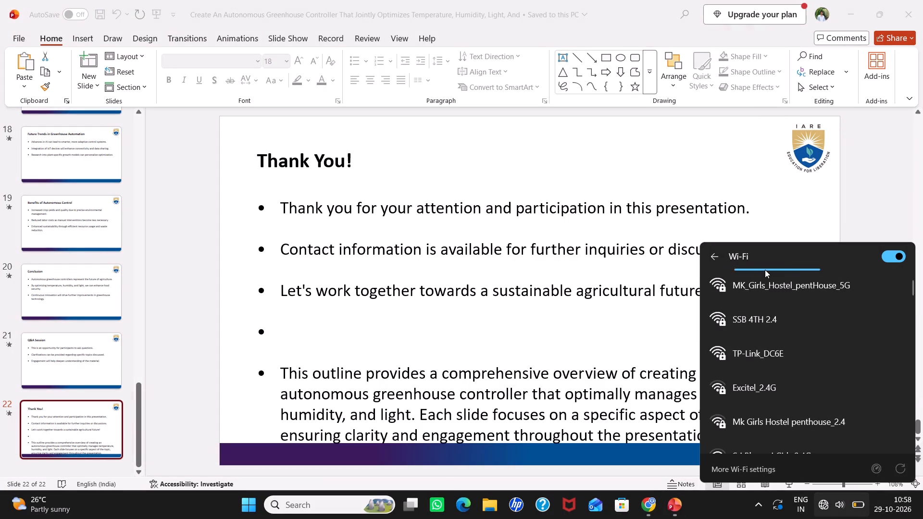
pyautogui.scroll(3, 778, 314)
pyautogui.scroll(-1, 778, 314)
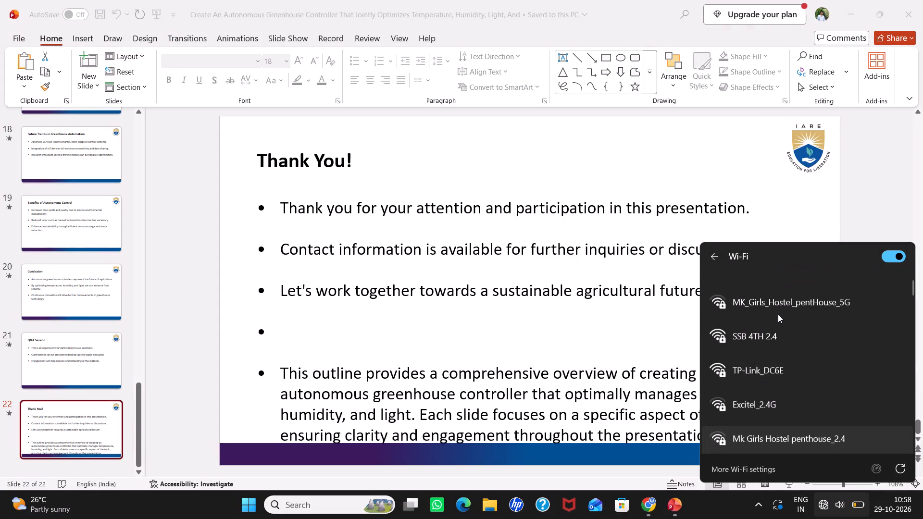
pyautogui.scroll(12, 778, 314)
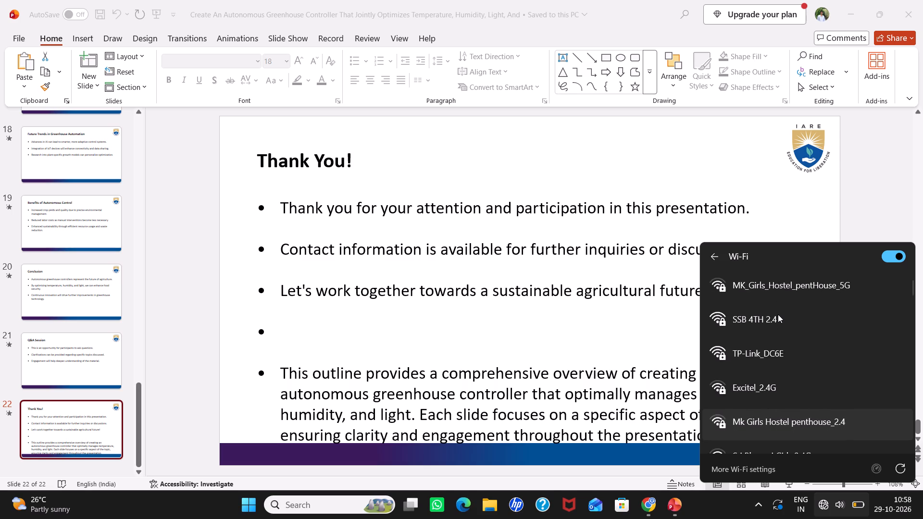
pyautogui.scroll(-1, 773, 404)
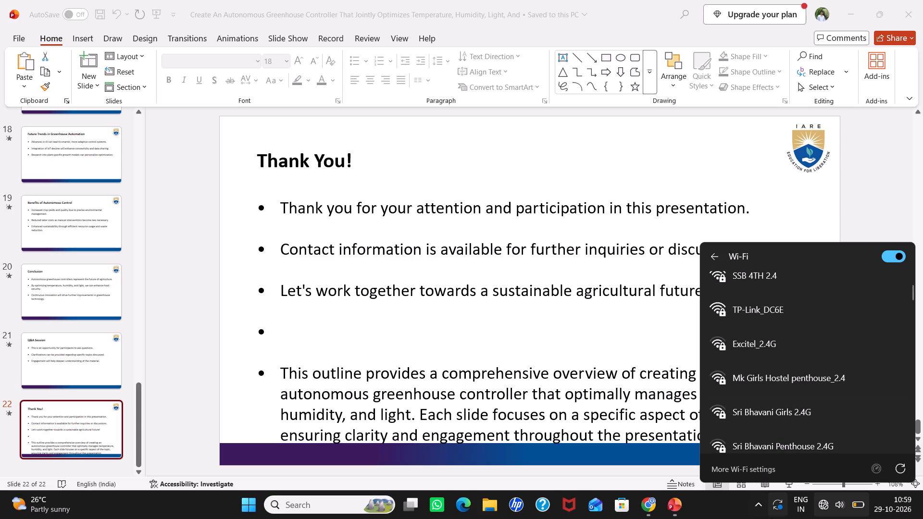
pyautogui.click(789, 316)
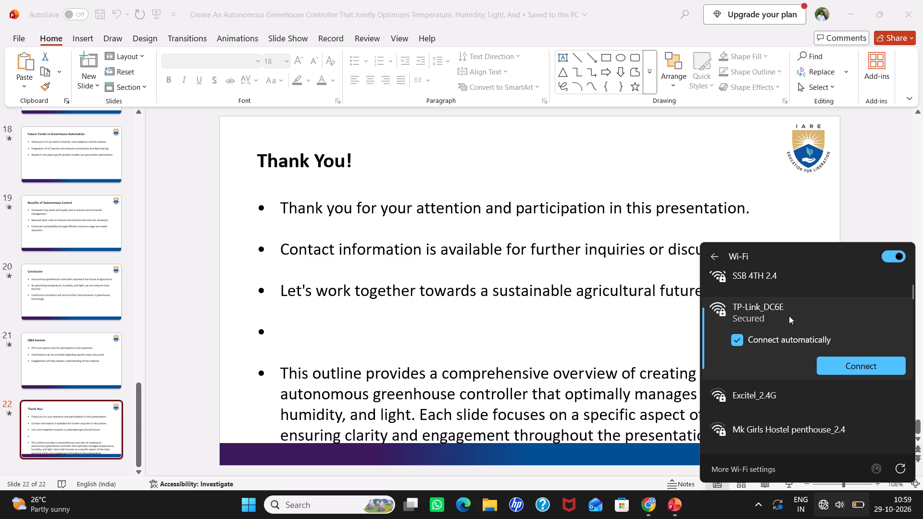
pyautogui.click(841, 358)
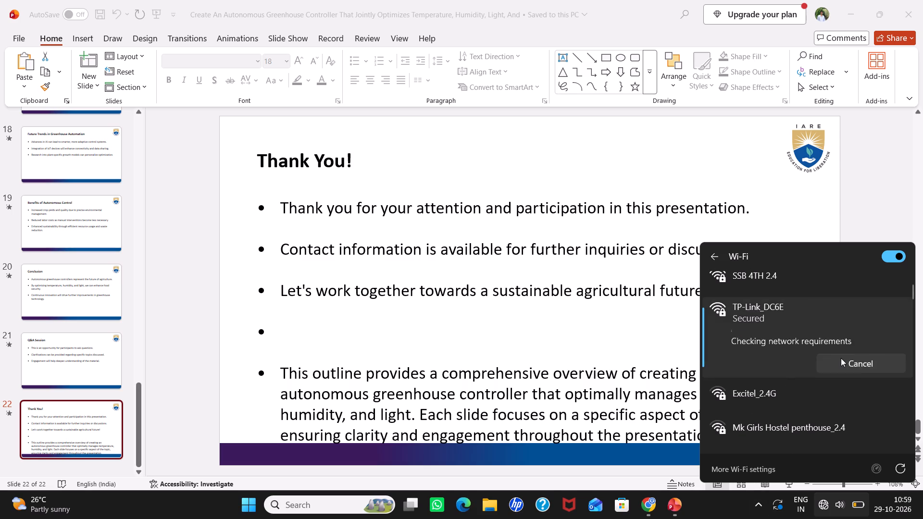
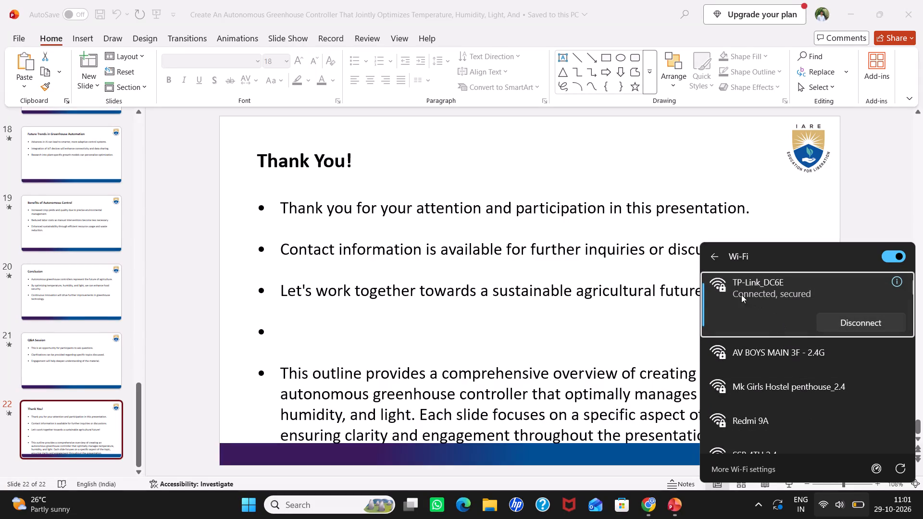
# Dismiss the Wi-Fi network list and return to the greenhouse controller presentation.
pyautogui.click(714, 253)
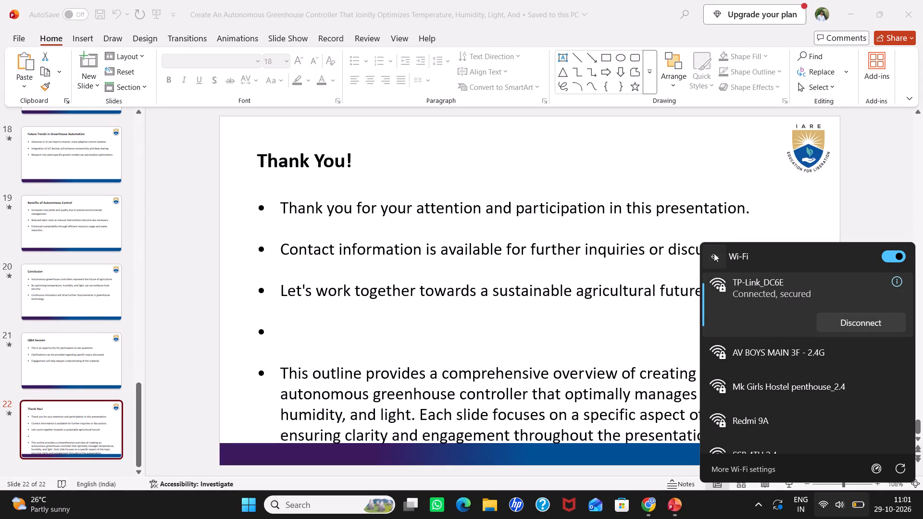
pyautogui.click(873, 179)
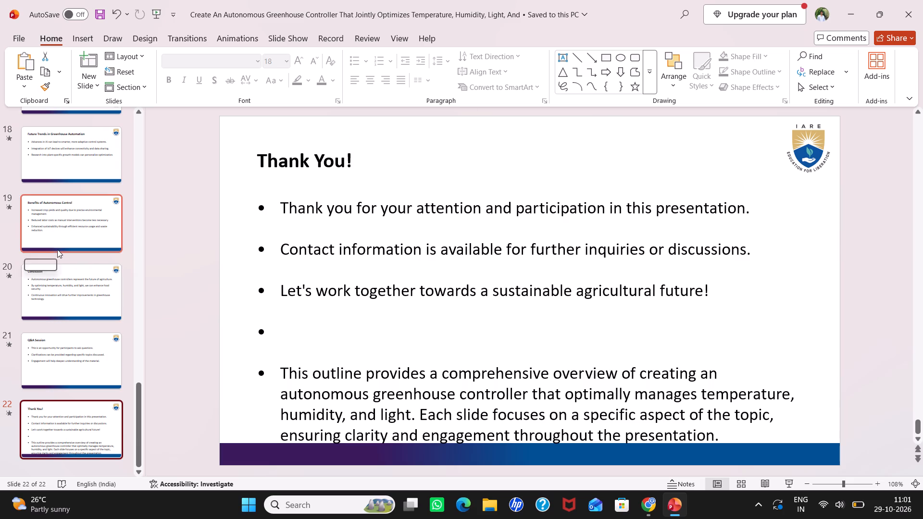
# Look back through the slide thumbnails from the closing Thank You! slide to the title slide.
pyautogui.scroll(4, 57, 249)
pyautogui.scroll(5, 88, 167)
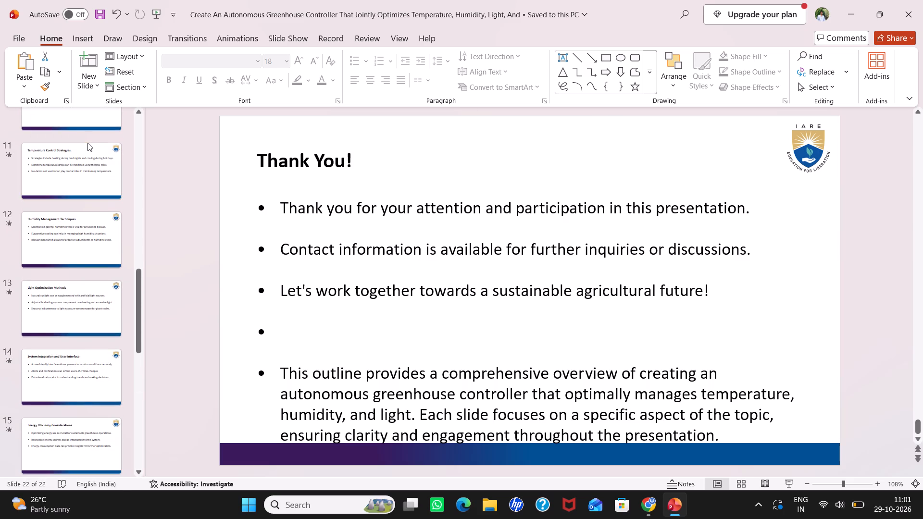
pyautogui.scroll(6, 87, 143)
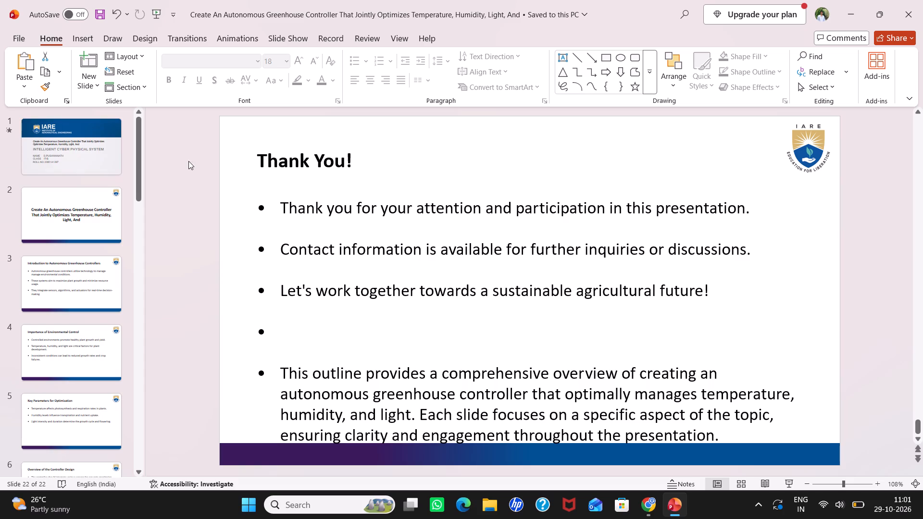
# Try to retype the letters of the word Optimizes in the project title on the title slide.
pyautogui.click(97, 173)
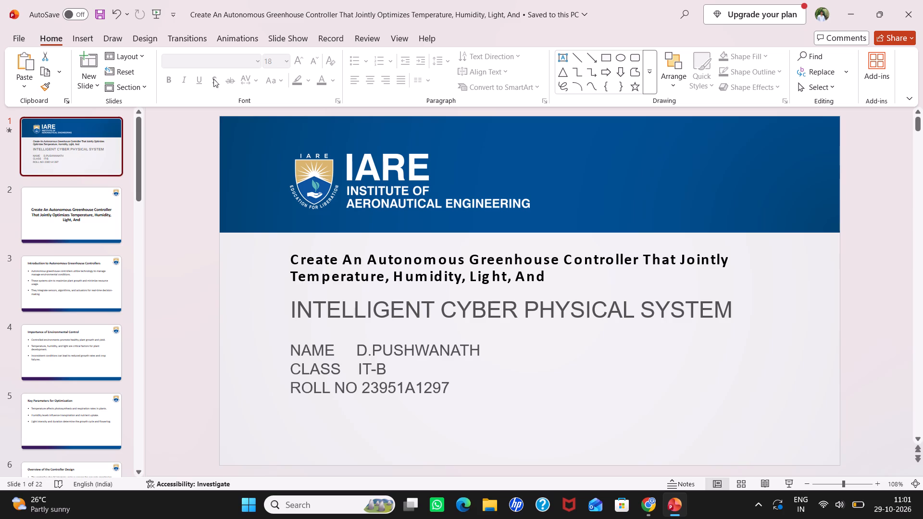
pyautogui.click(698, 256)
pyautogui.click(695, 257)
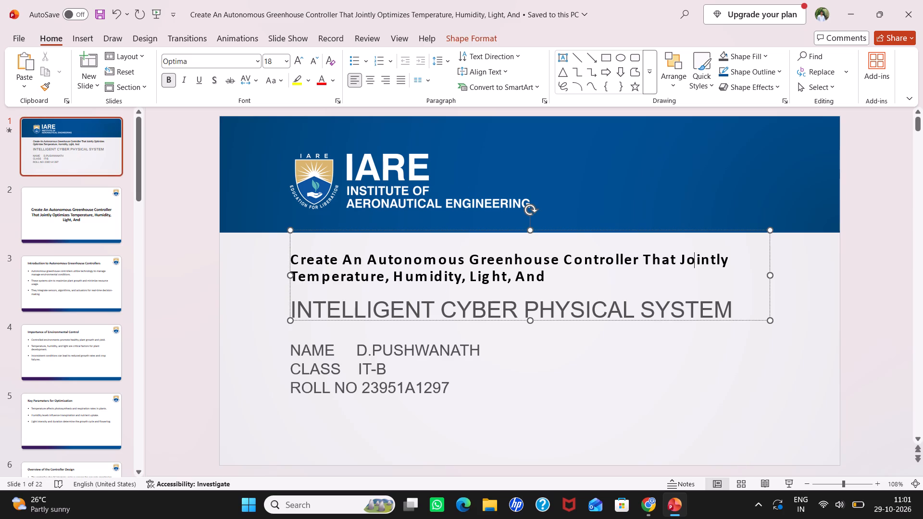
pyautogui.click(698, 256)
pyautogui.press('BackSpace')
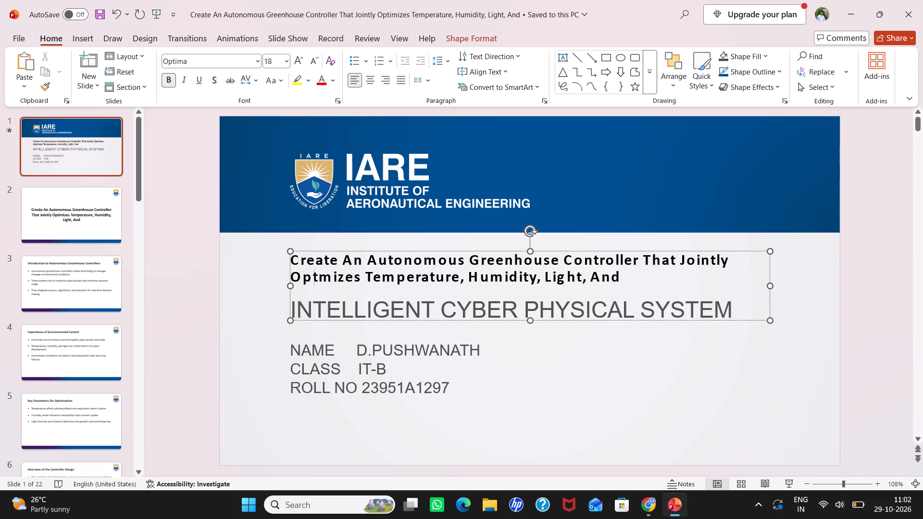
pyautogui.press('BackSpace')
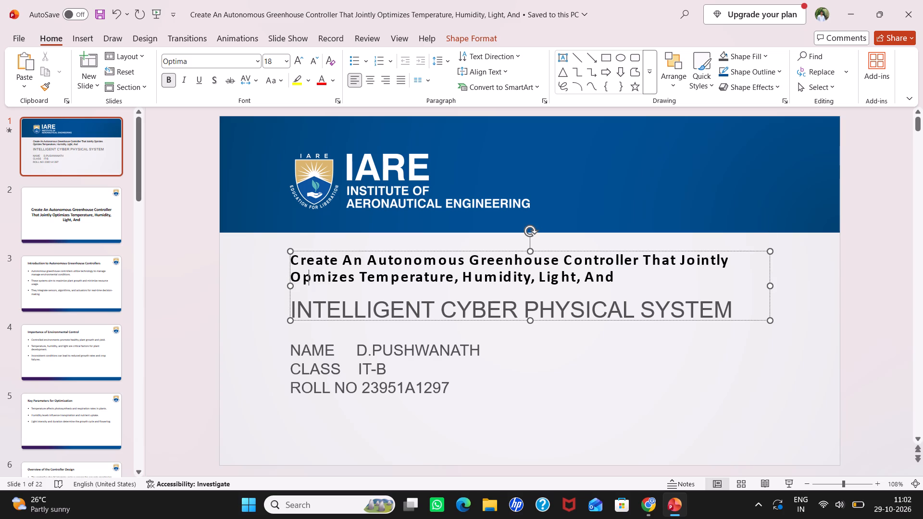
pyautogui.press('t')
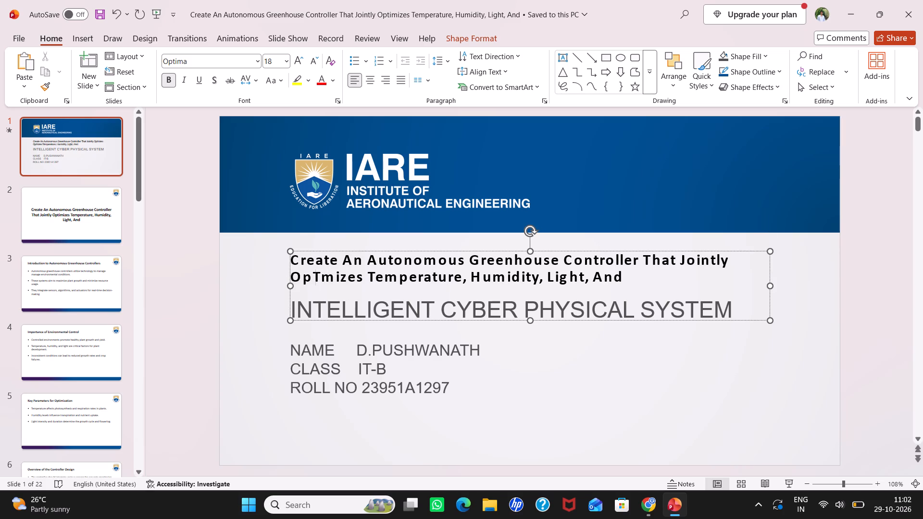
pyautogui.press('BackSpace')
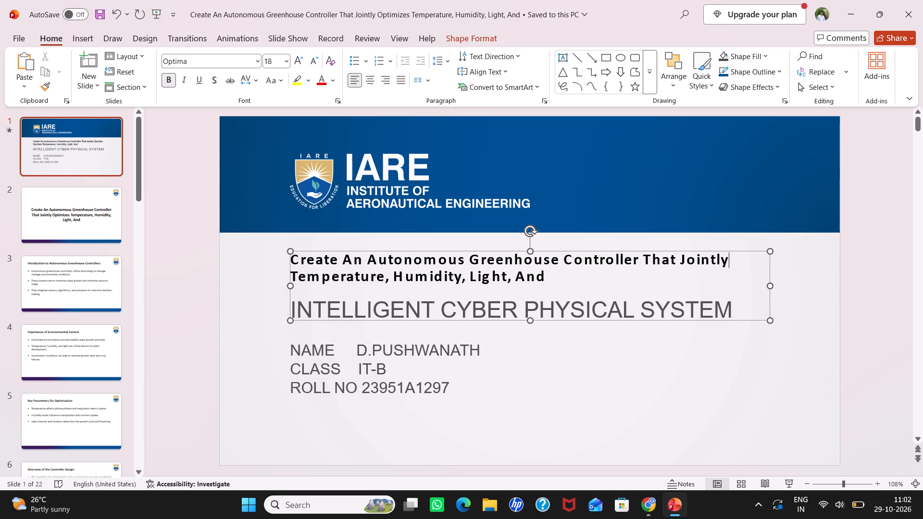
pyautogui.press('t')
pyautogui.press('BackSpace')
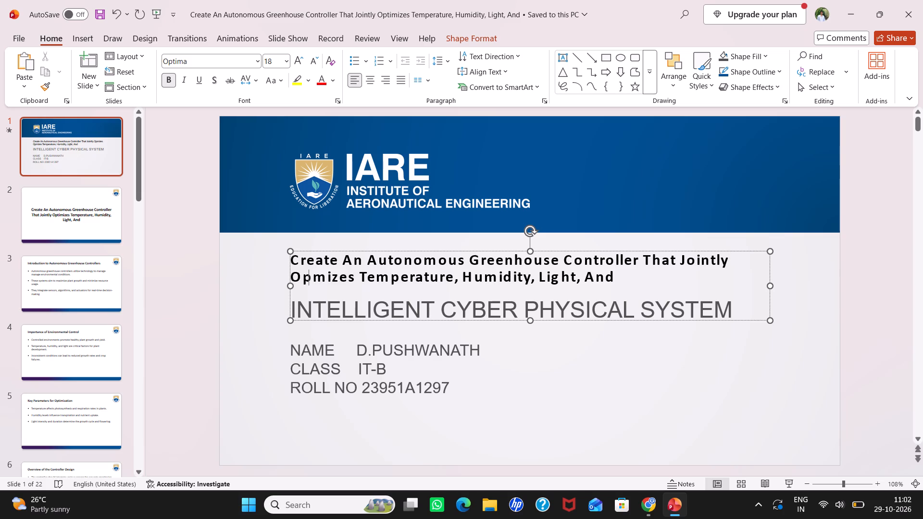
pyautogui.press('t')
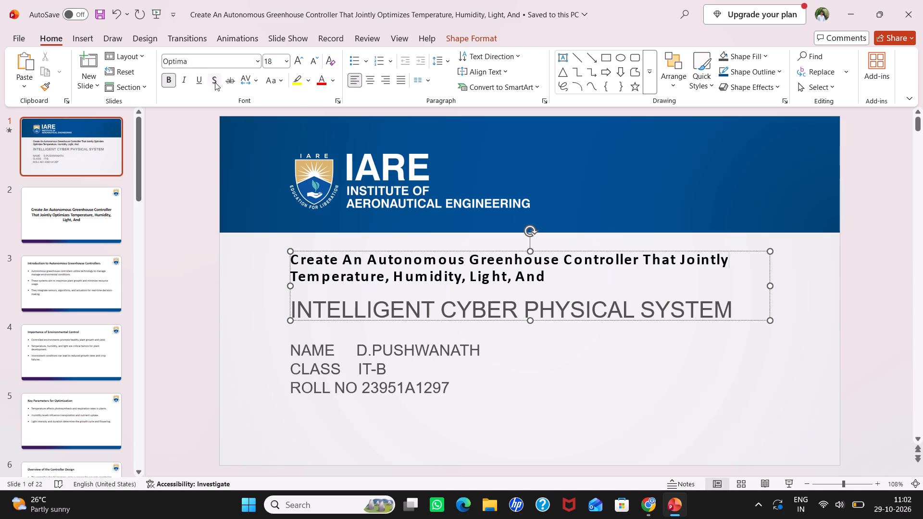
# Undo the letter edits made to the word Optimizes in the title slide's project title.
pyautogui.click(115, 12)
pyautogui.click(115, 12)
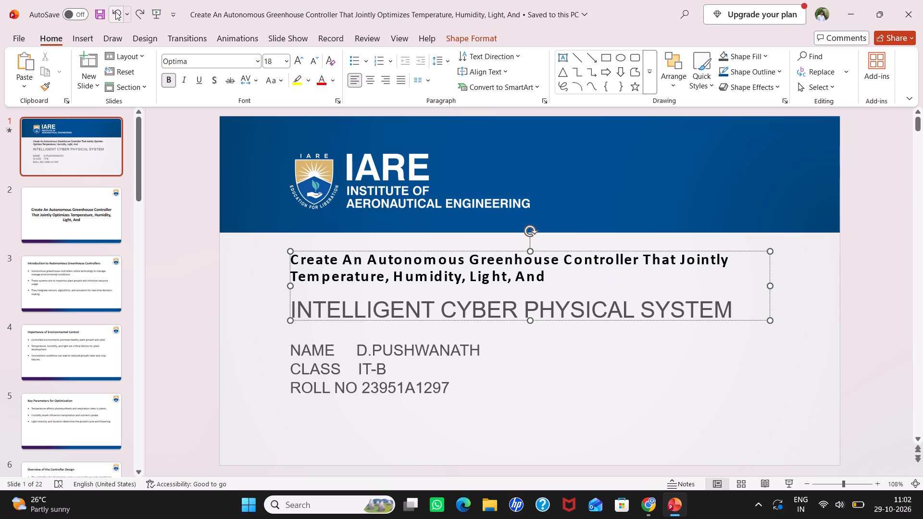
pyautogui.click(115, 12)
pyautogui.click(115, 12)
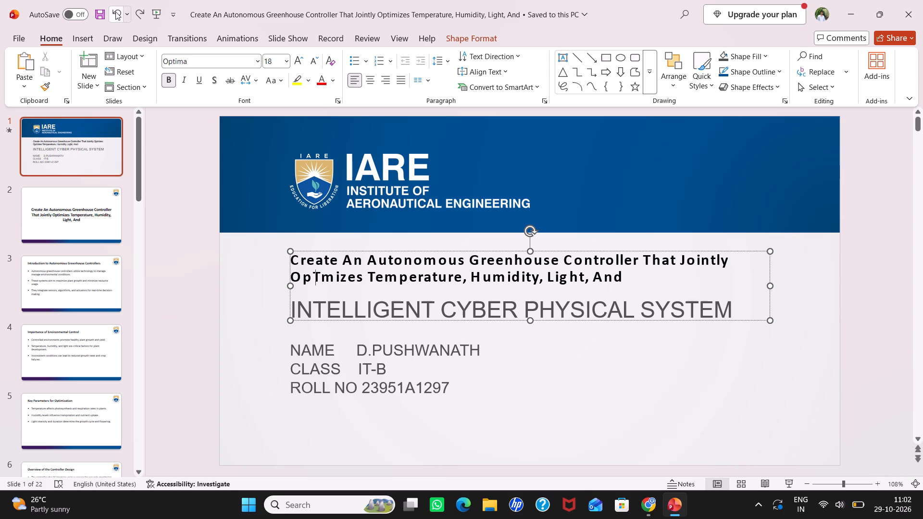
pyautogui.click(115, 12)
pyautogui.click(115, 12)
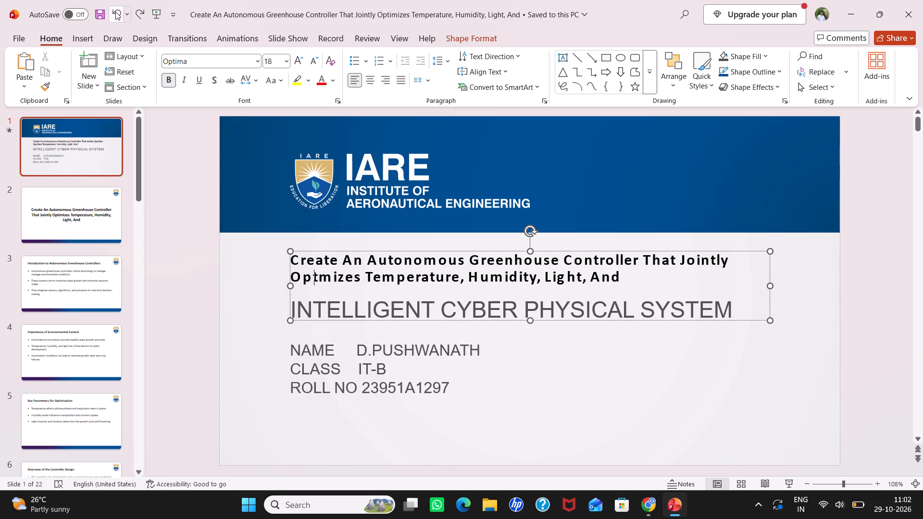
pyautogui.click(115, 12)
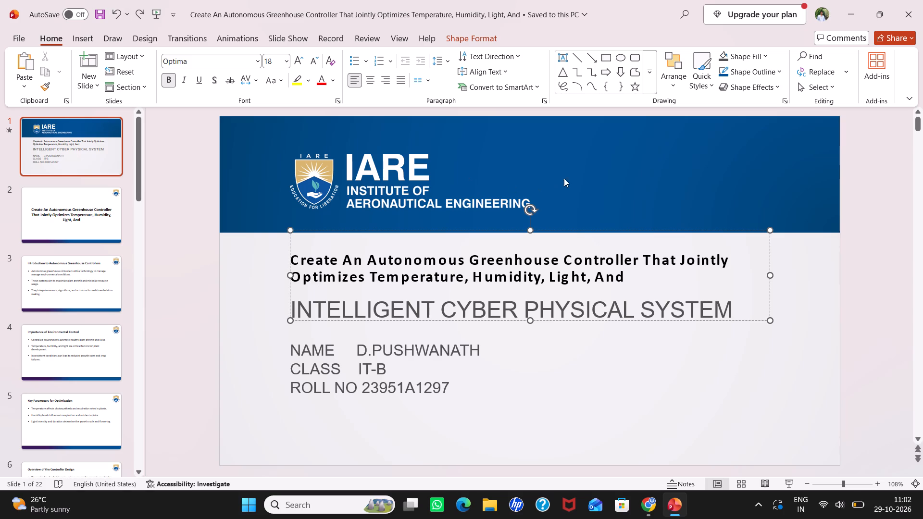
# Save the greenhouse controller presentation.
pyautogui.click(670, 310)
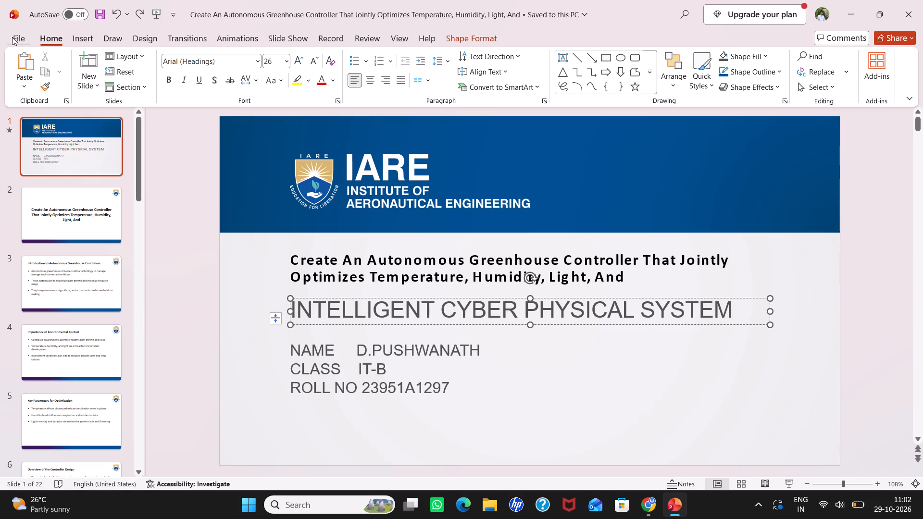
pyautogui.click(99, 12)
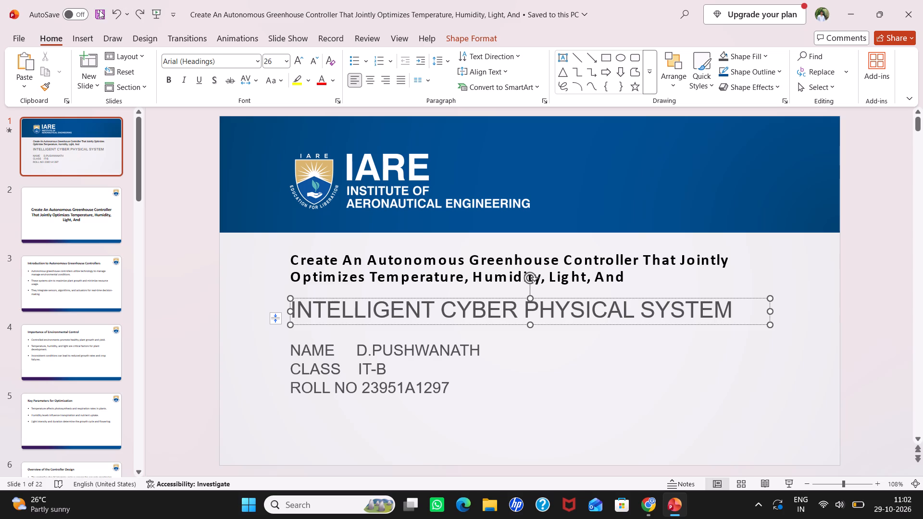
pyautogui.click(97, 10)
# Close the greenhouse controller presentation.
pyautogui.click(21, 37)
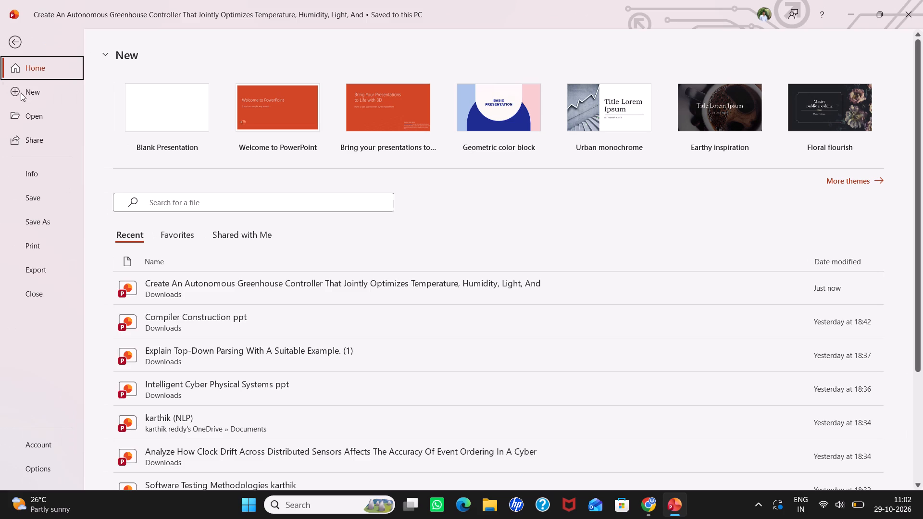
pyautogui.doubleClick(169, 288)
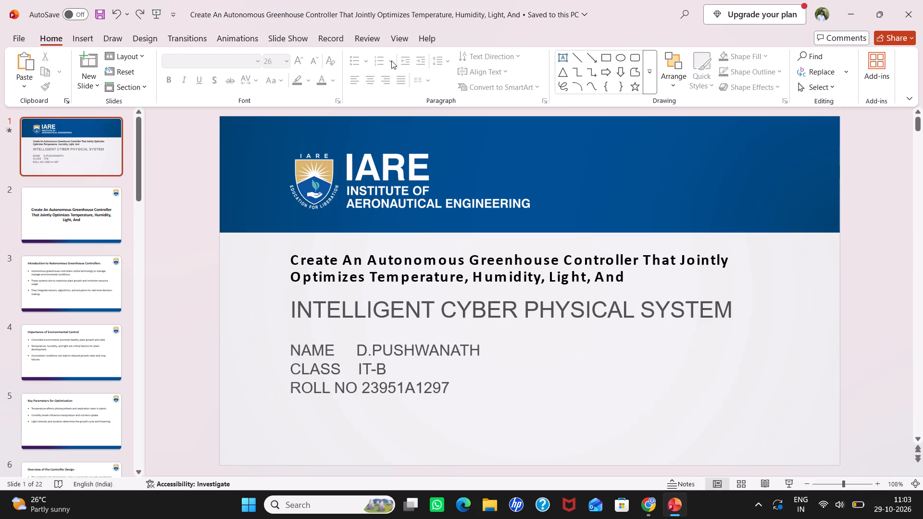
pyautogui.click(922, 0)
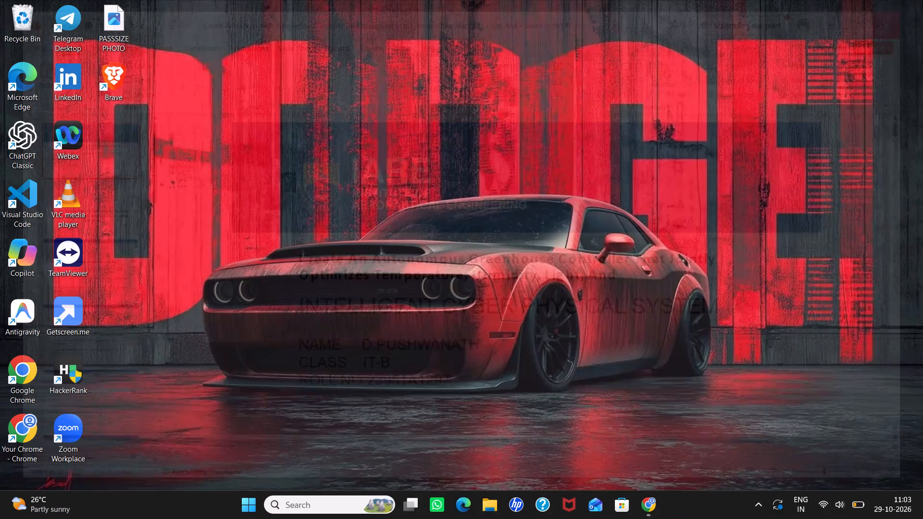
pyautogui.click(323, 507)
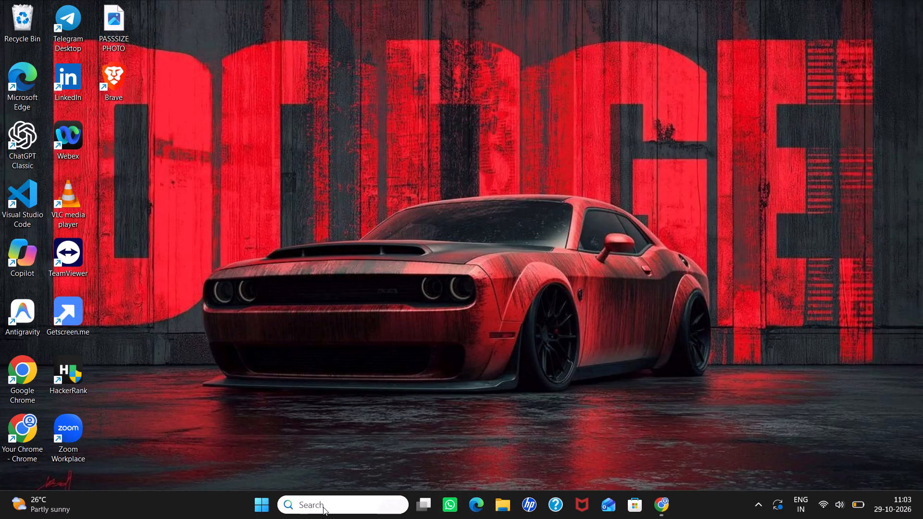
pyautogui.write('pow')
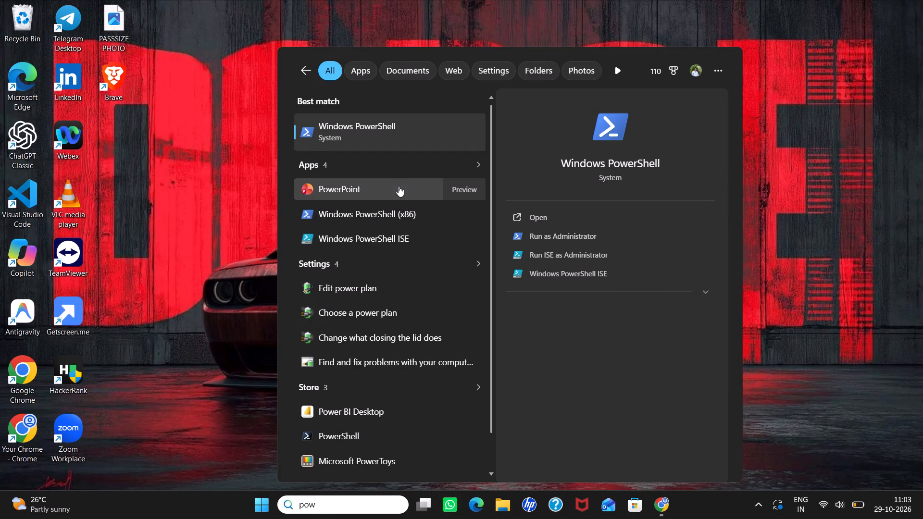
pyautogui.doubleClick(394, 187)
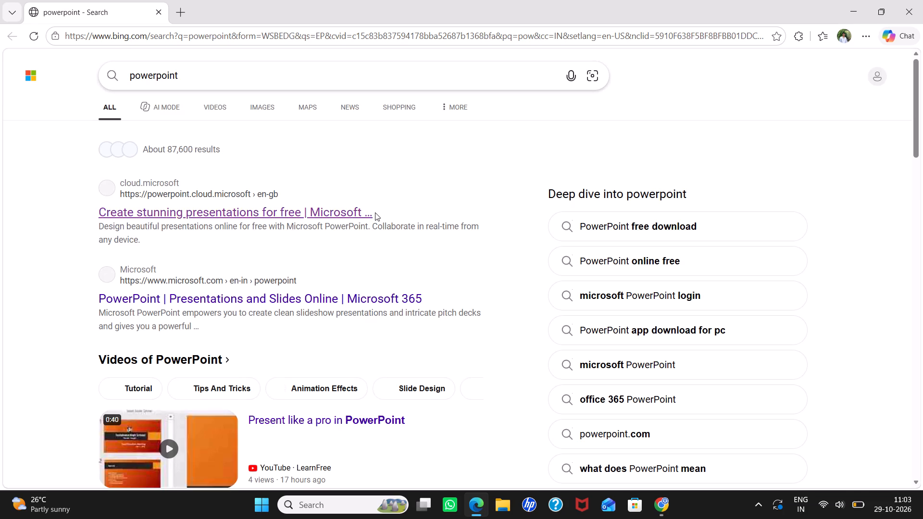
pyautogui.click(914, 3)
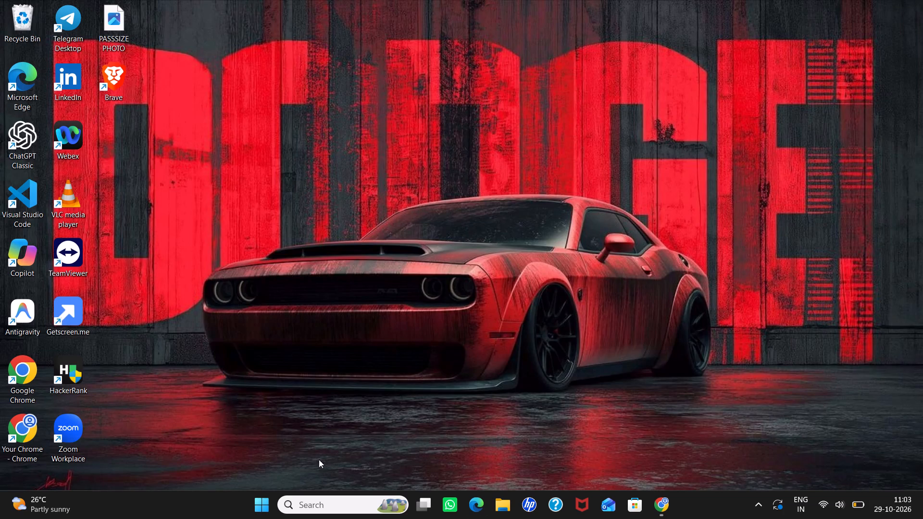
# Launch PowerPoint by searching for it on the computer.
pyautogui.click(310, 508)
pyautogui.write('powe')
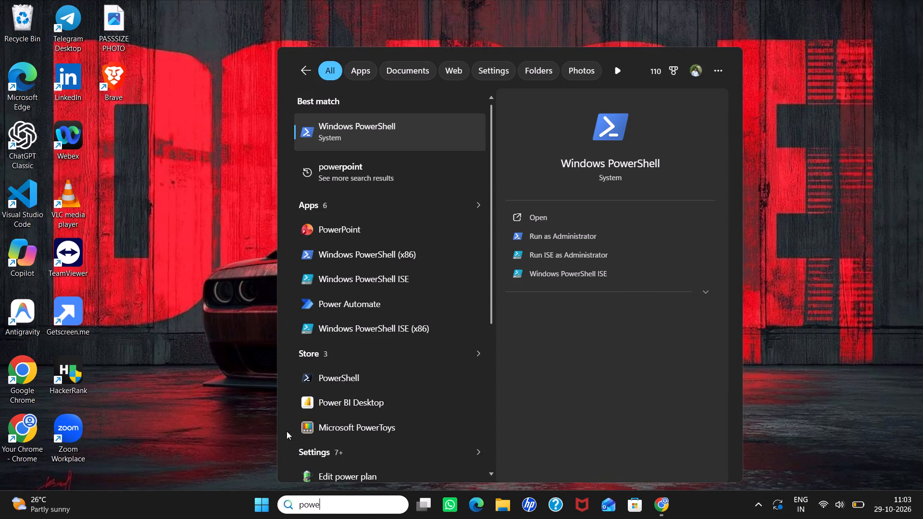
pyautogui.click(361, 232)
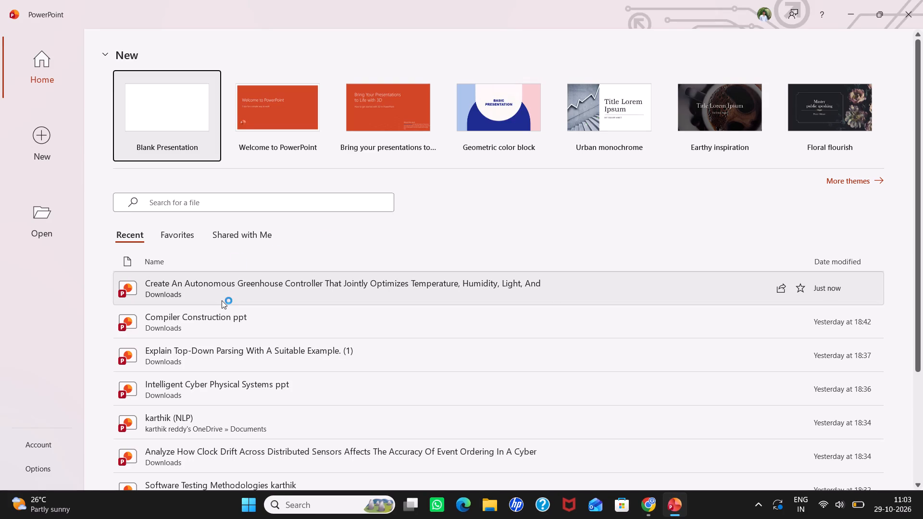
# Open the recent presentation Compiler Construction ppt from the Downloads folder.
pyautogui.click(177, 100)
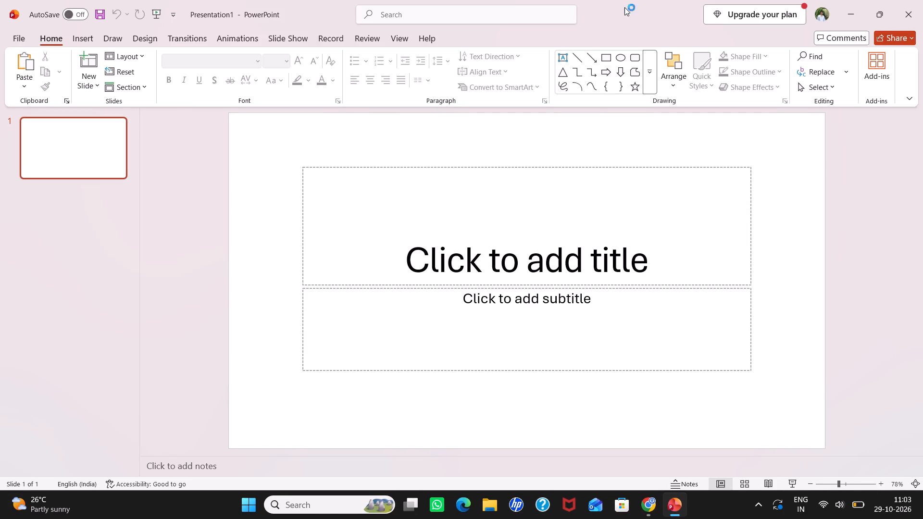
pyautogui.click(13, 37)
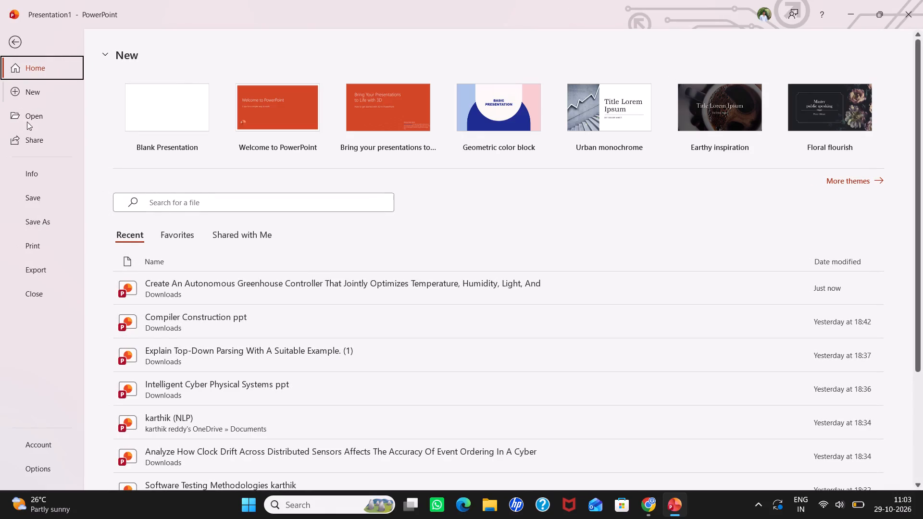
pyautogui.click(29, 119)
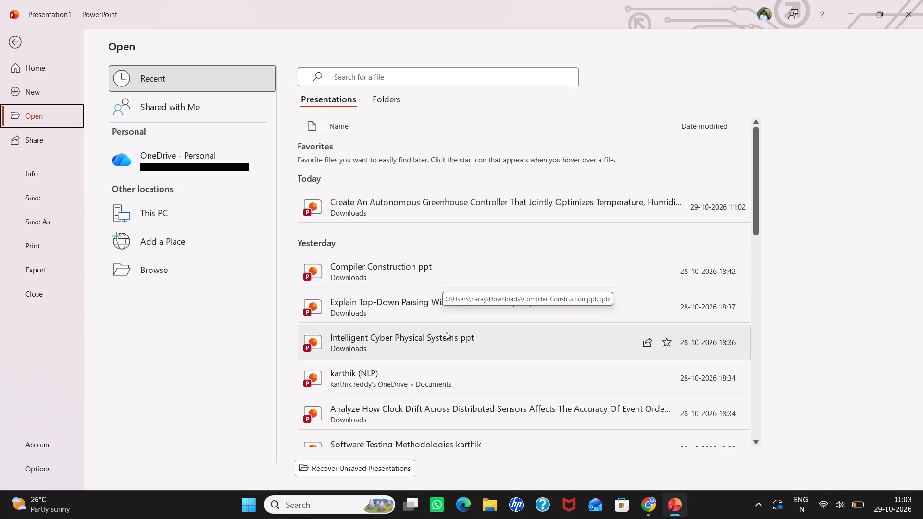
pyautogui.click(448, 276)
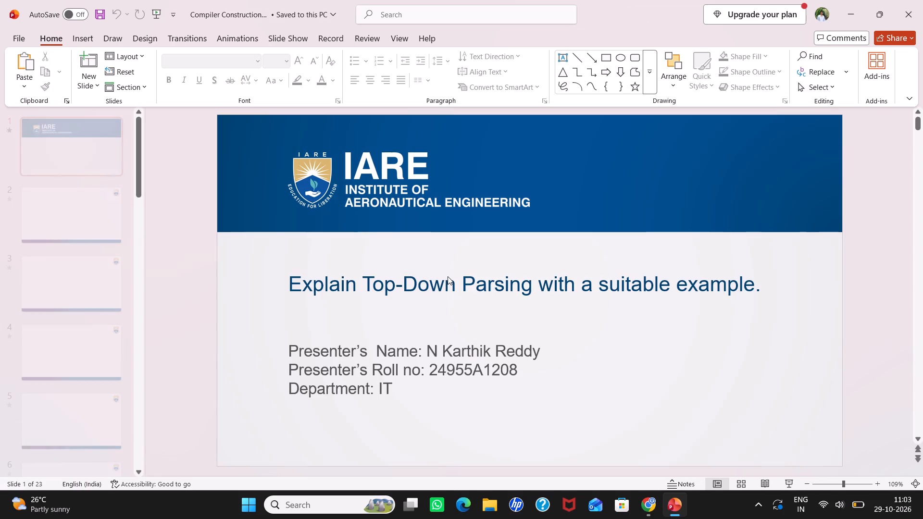
# Look over the title slide and first content slides of the Compiler Construction presentation.
pyautogui.scroll(1, 448, 276)
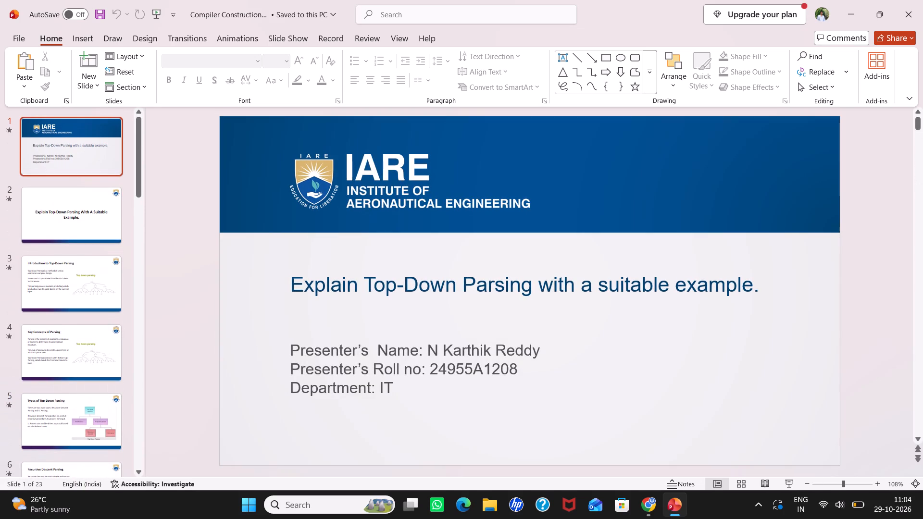
pyautogui.click(84, 216)
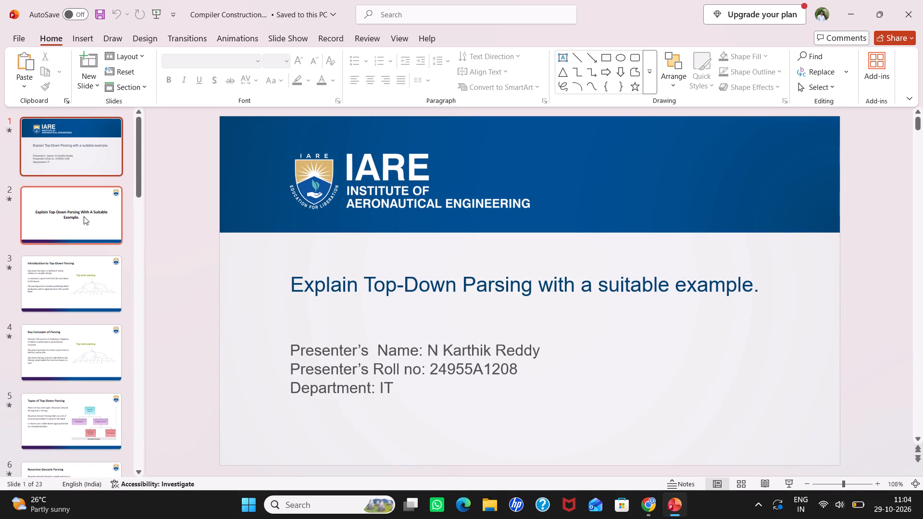
pyautogui.click(66, 259)
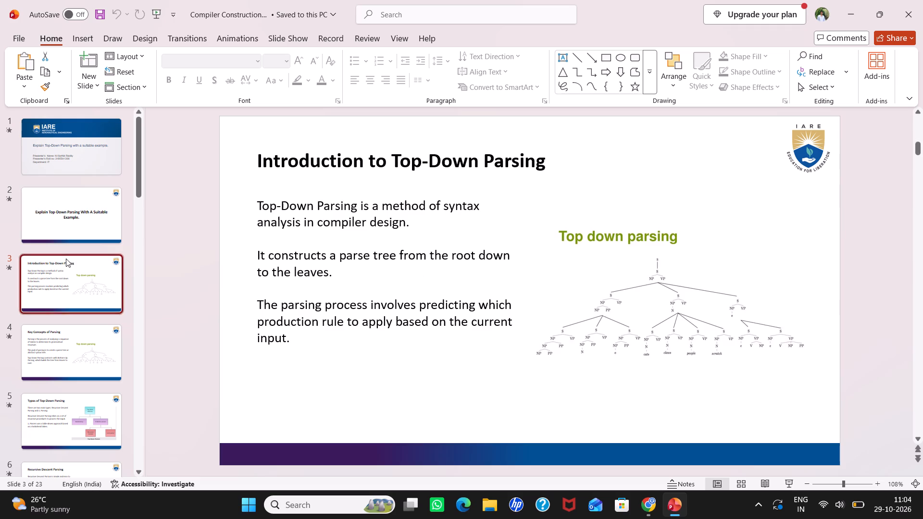
pyautogui.click(42, 147)
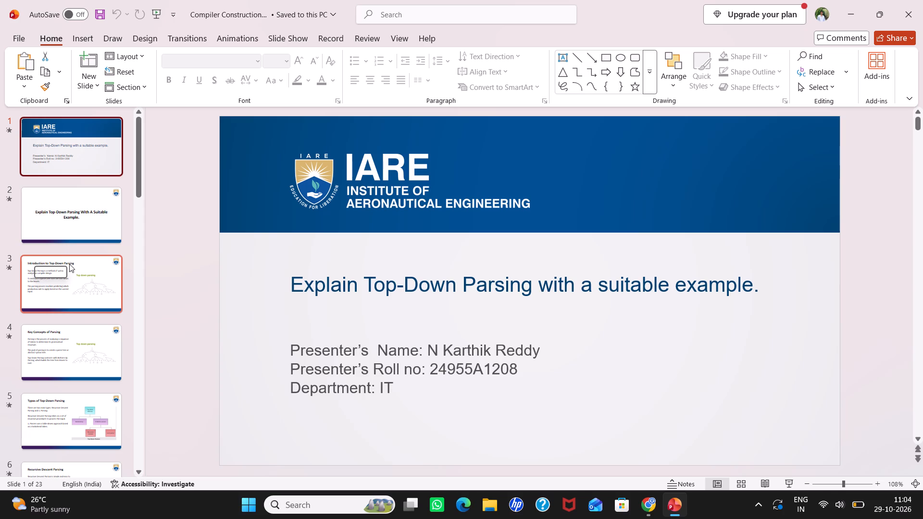
# Open the recent presentation Create An Autonomous Greenhouse Controller That Jointly Optimizes Temperature, Humidity, Light, And.
pyautogui.click(14, 46)
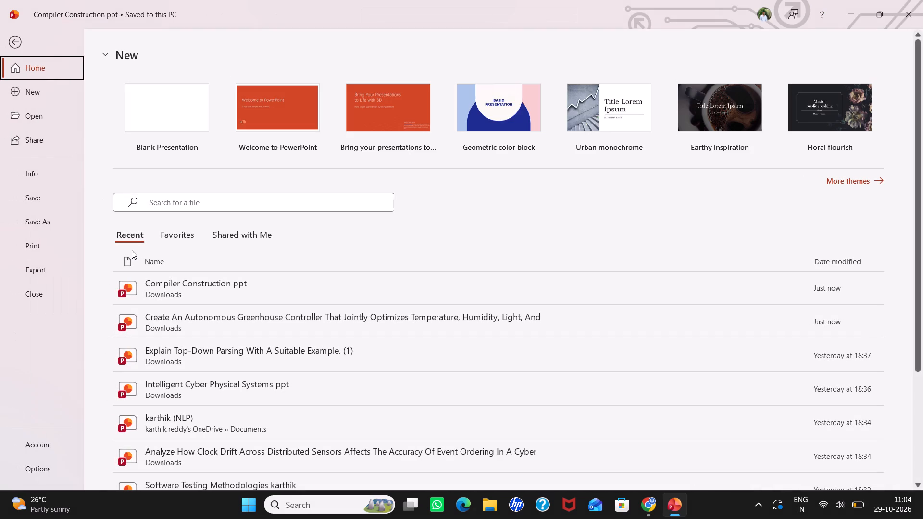
pyautogui.click(237, 324)
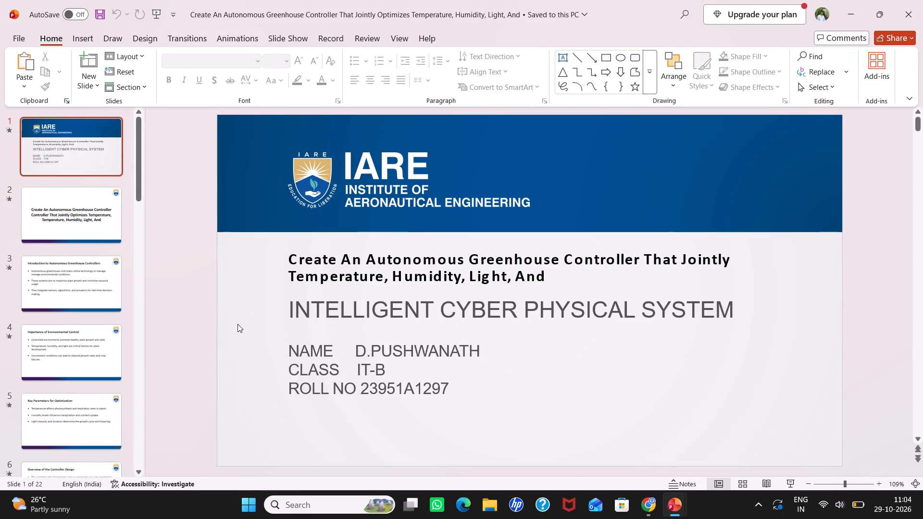
# Recolor the greenhouse controller title text on the title slide to Dark Blue, Accent 6, Darker 25%.
pyautogui.doubleClick(288, 313)
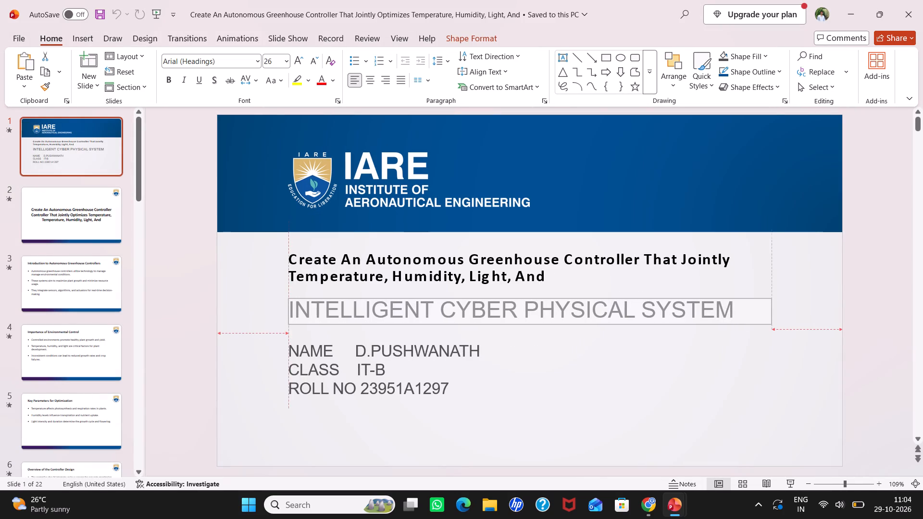
pyautogui.click(322, 315)
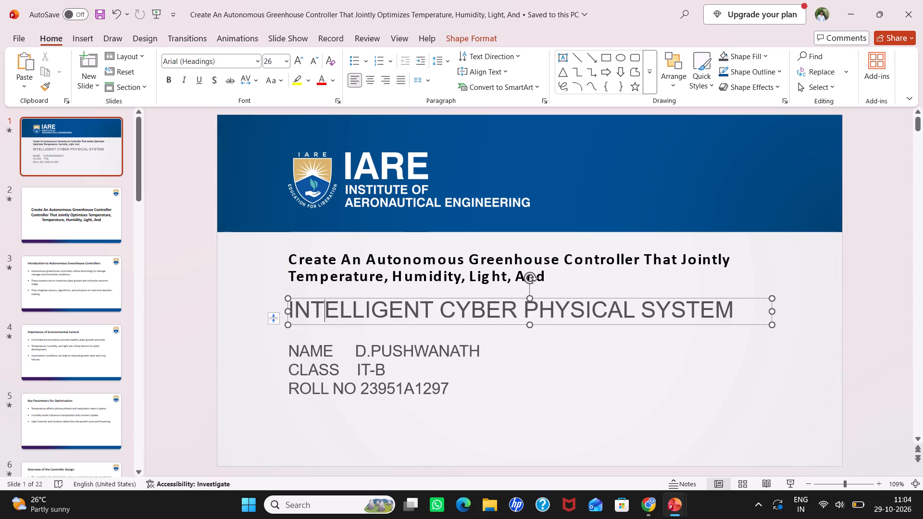
pyautogui.moveTo(291, 256); pyautogui.dragTo(574, 279)
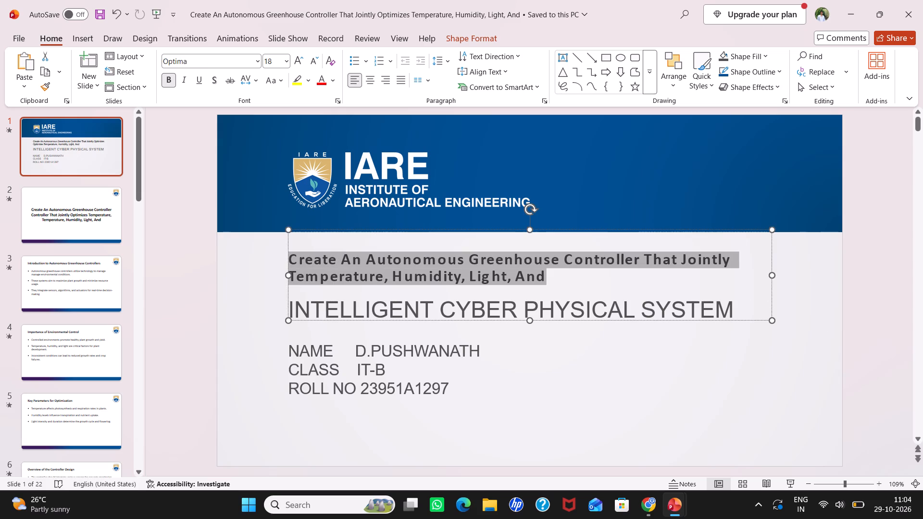
pyautogui.moveTo(574, 279); pyautogui.dragTo(583, 278)
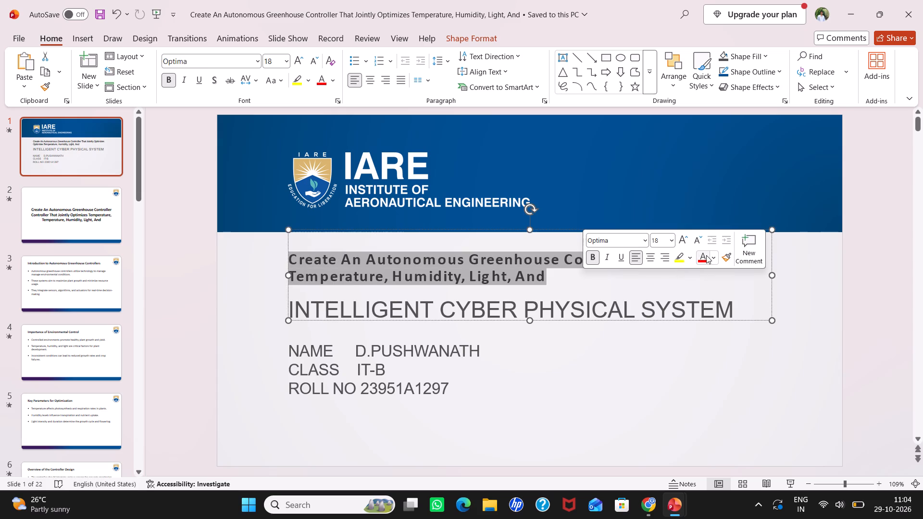
pyautogui.click(706, 255)
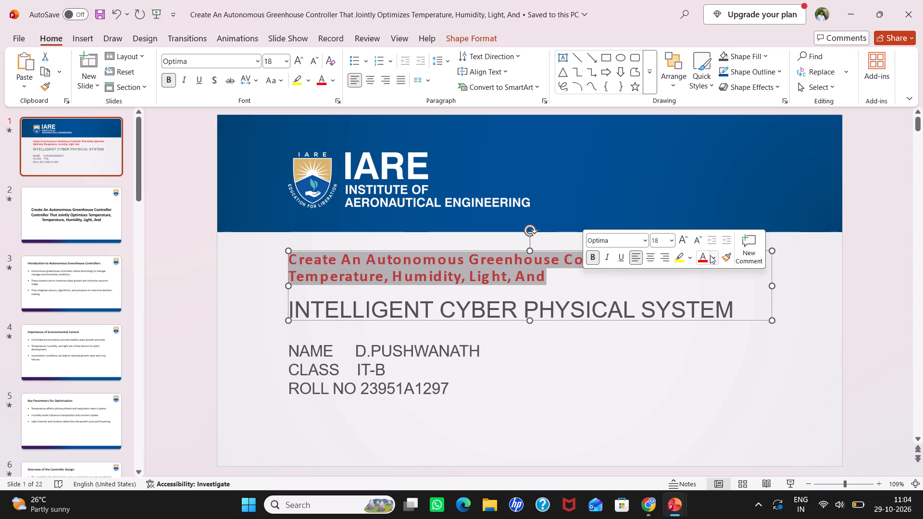
pyautogui.click(711, 257)
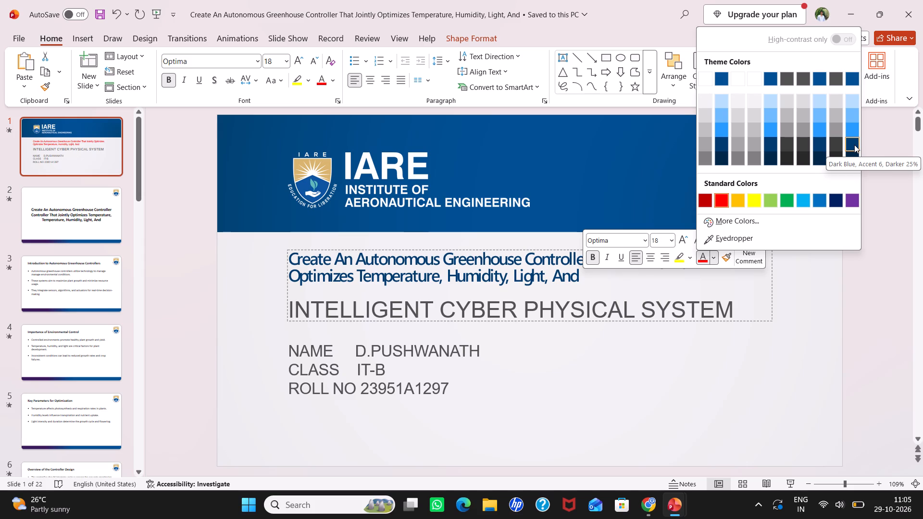
pyautogui.click(854, 145)
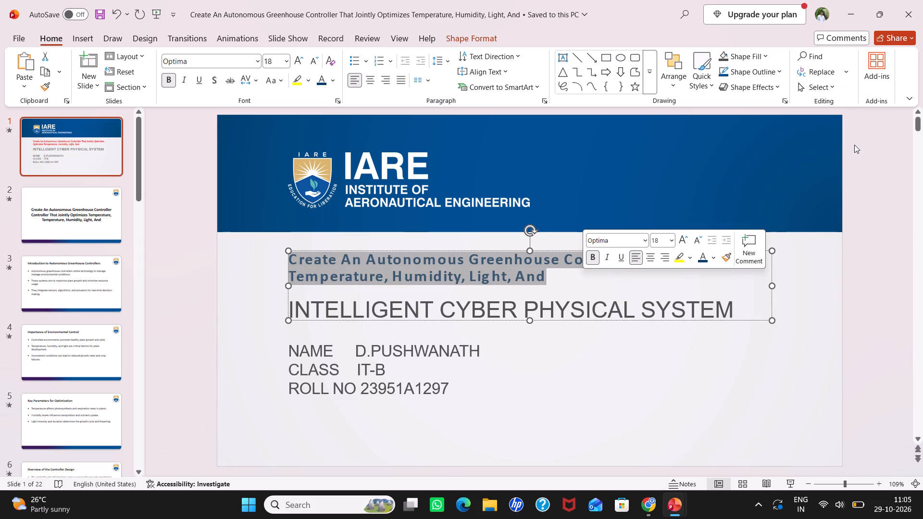
pyautogui.click(365, 257)
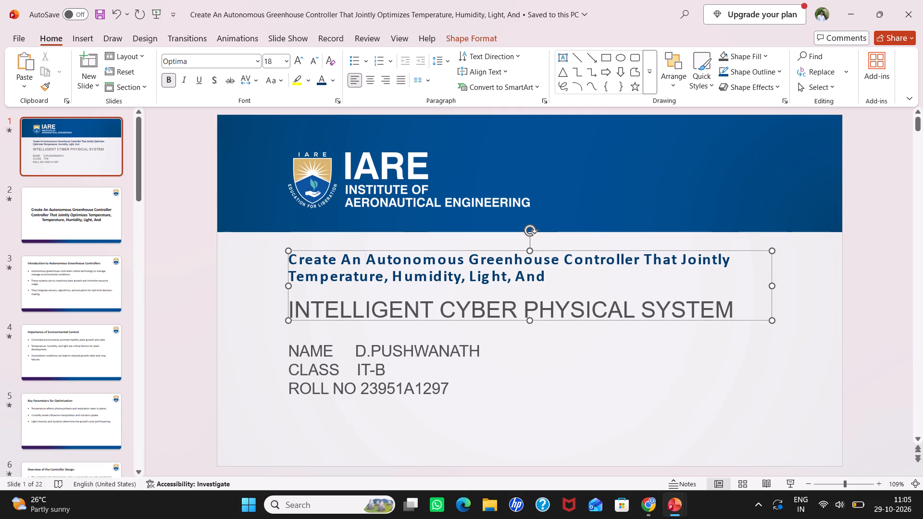
# Set the greenhouse controller title text on the title slide to font size 24.
pyautogui.moveTo(292, 257); pyautogui.dragTo(534, 280)
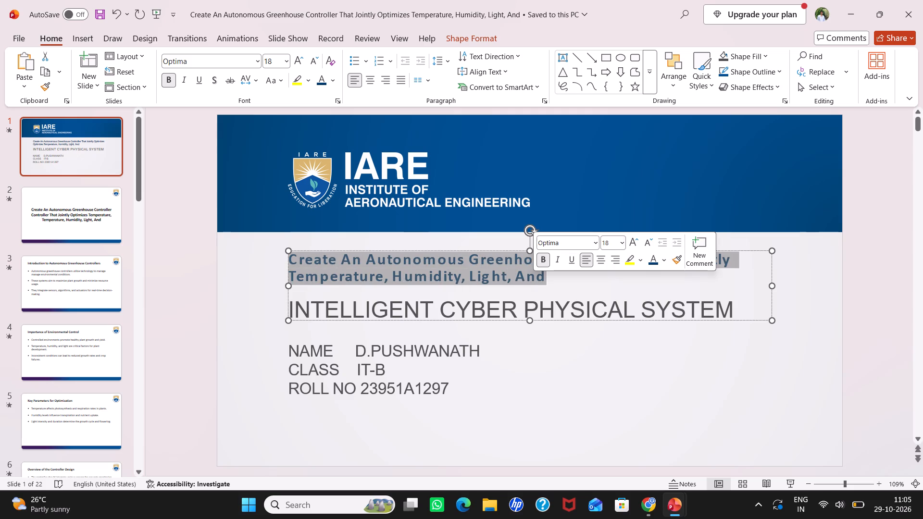
pyautogui.click(621, 244)
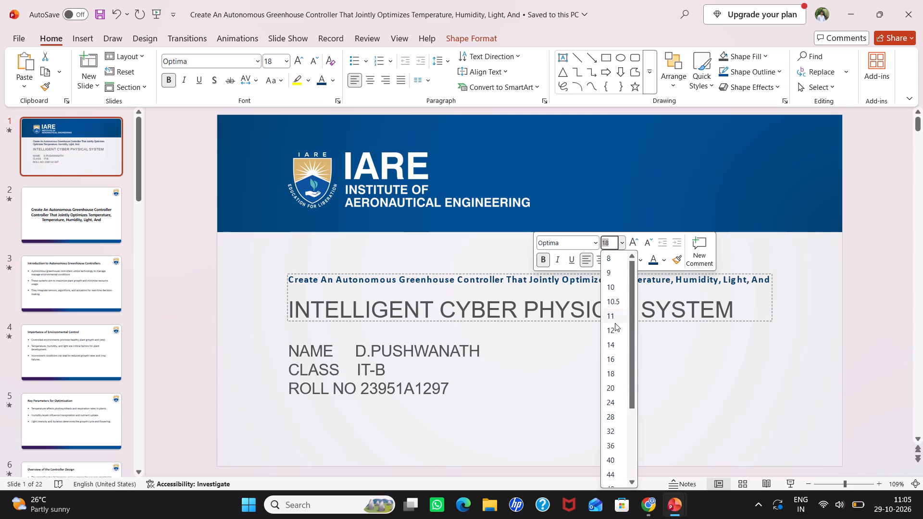
pyautogui.click(618, 397)
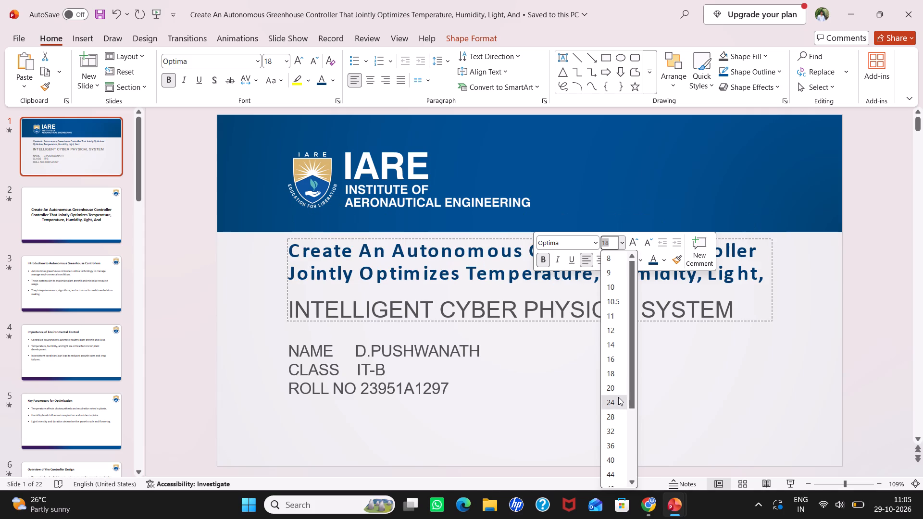
# Change the font of the greenhouse controller title text to the theme font Arial (Headings).
pyautogui.click(595, 242)
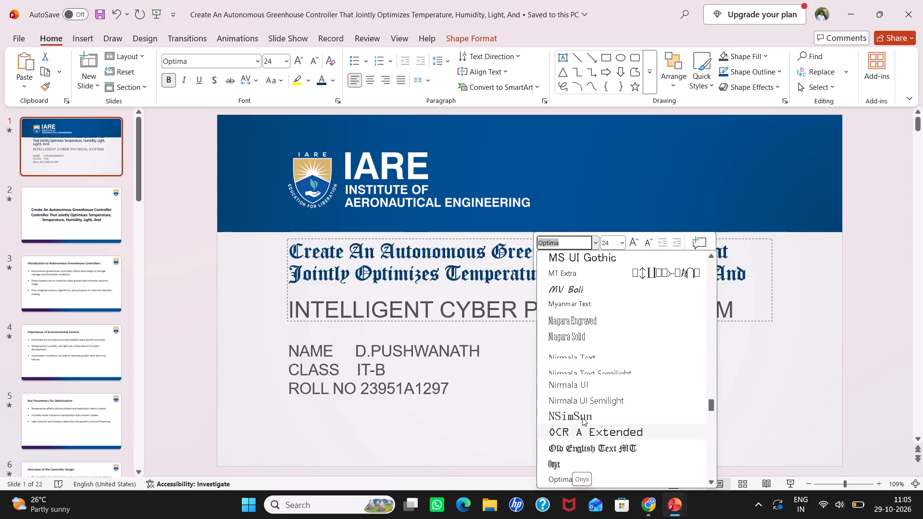
pyautogui.scroll(-2, 602, 390)
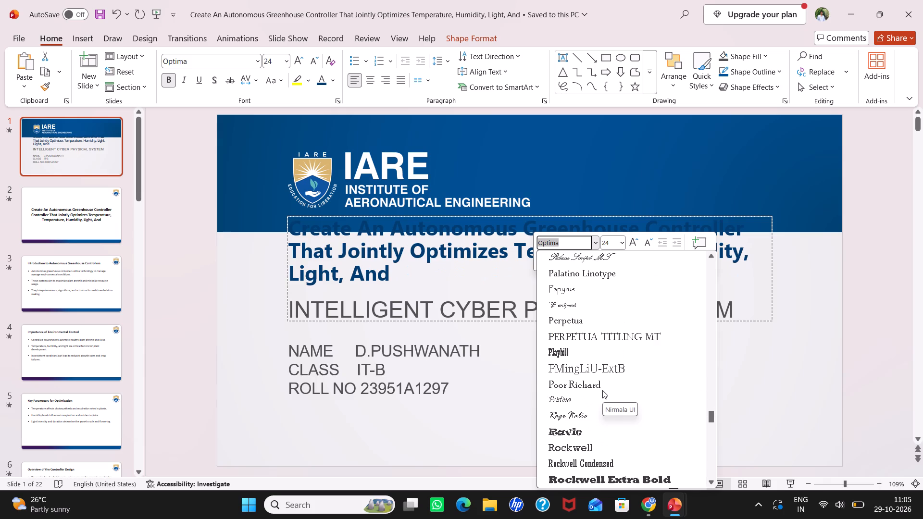
pyautogui.scroll(-1, 602, 390)
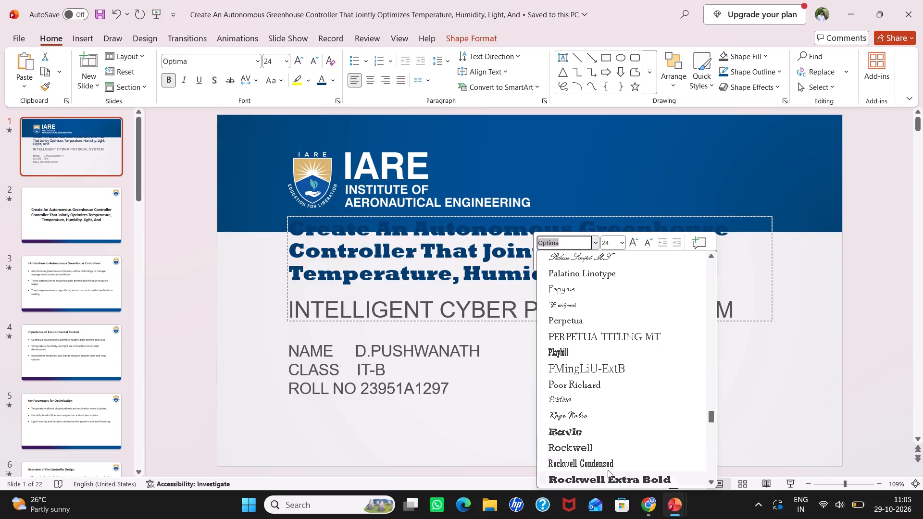
pyautogui.scroll(-1, 607, 453)
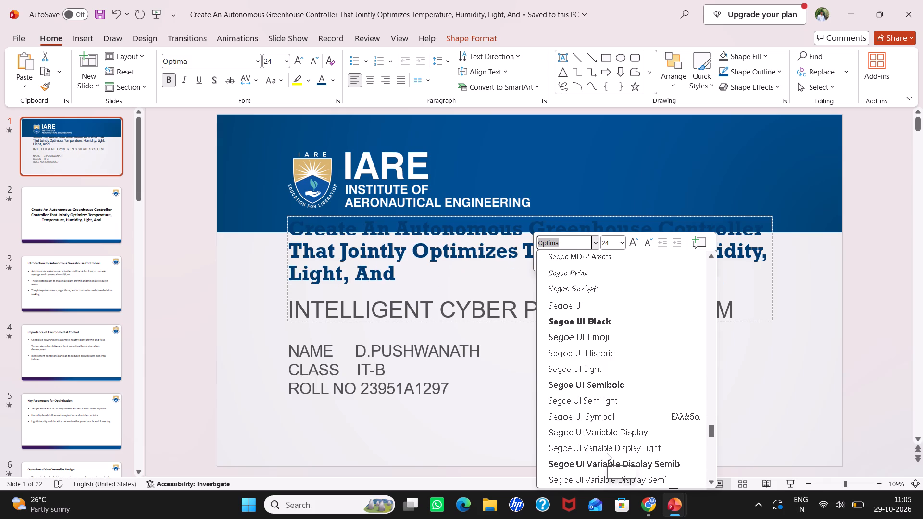
pyautogui.scroll(-1, 607, 453)
pyautogui.scroll(8, 611, 372)
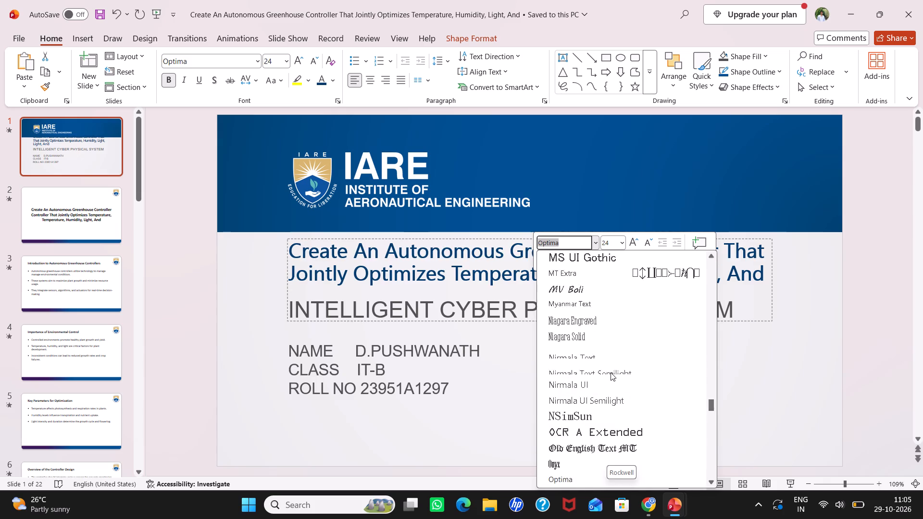
pyautogui.scroll(12, 611, 372)
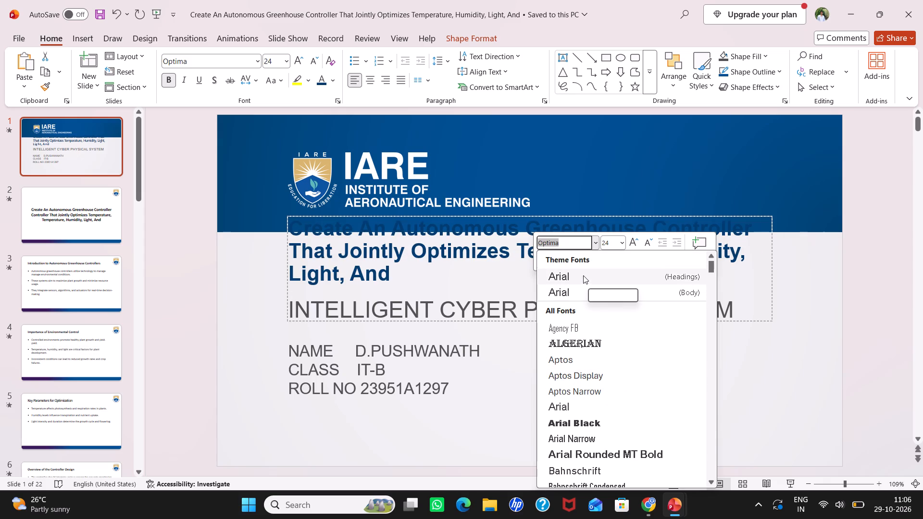
pyautogui.click(583, 275)
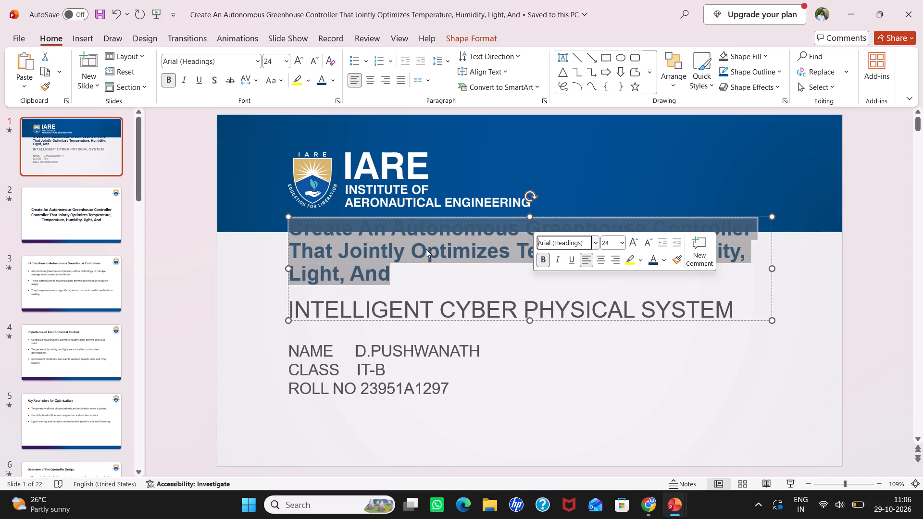
# Select the text box of the greenhouse controller title on the title slide.
pyautogui.scroll(1, 426, 249)
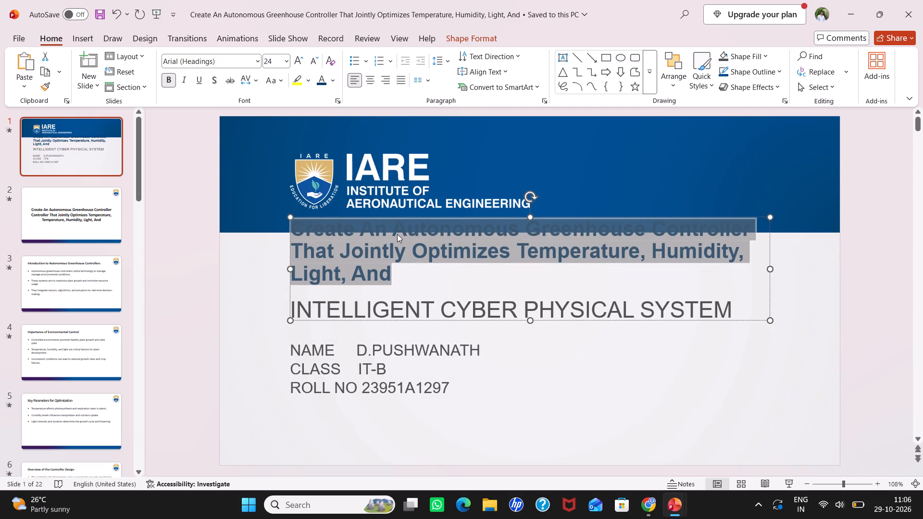
pyautogui.doubleClick(768, 320)
pyautogui.hscroll(1, 773, 324)
pyautogui.scroll(1, 773, 324)
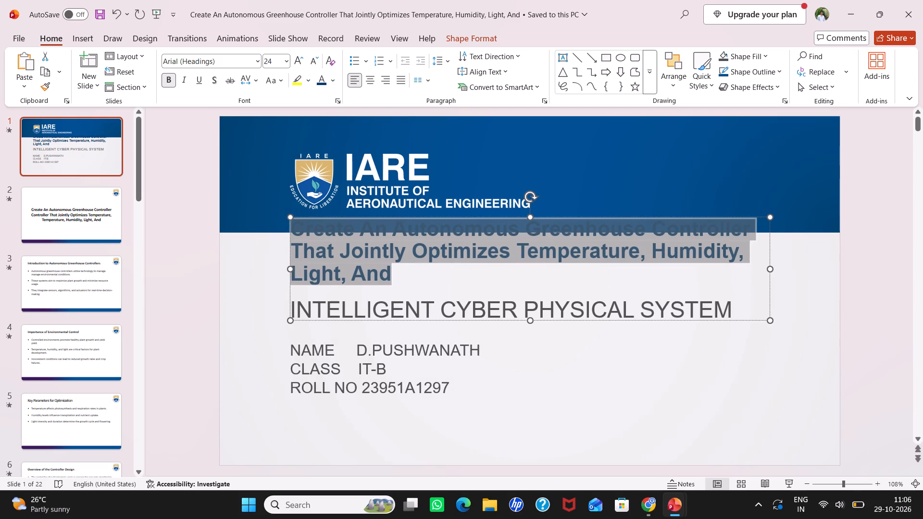
pyautogui.scroll(1, 773, 324)
pyautogui.click(773, 324)
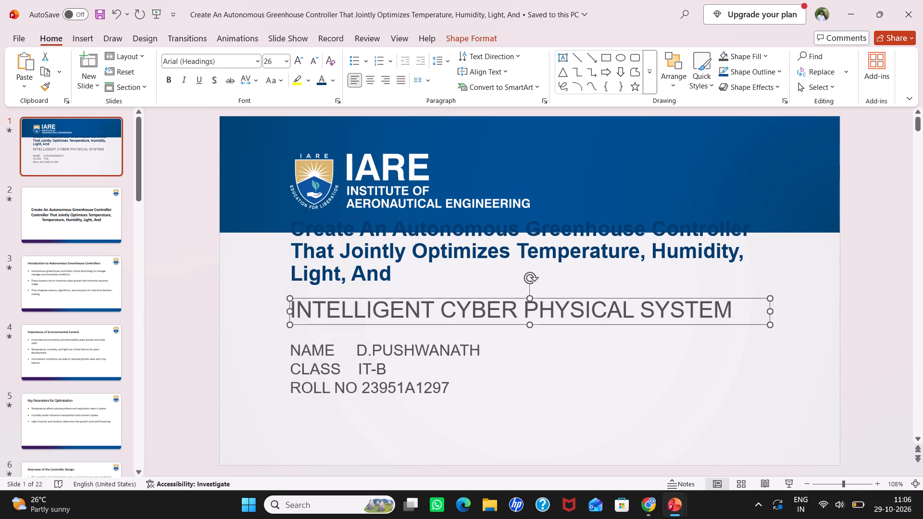
pyautogui.click(731, 271)
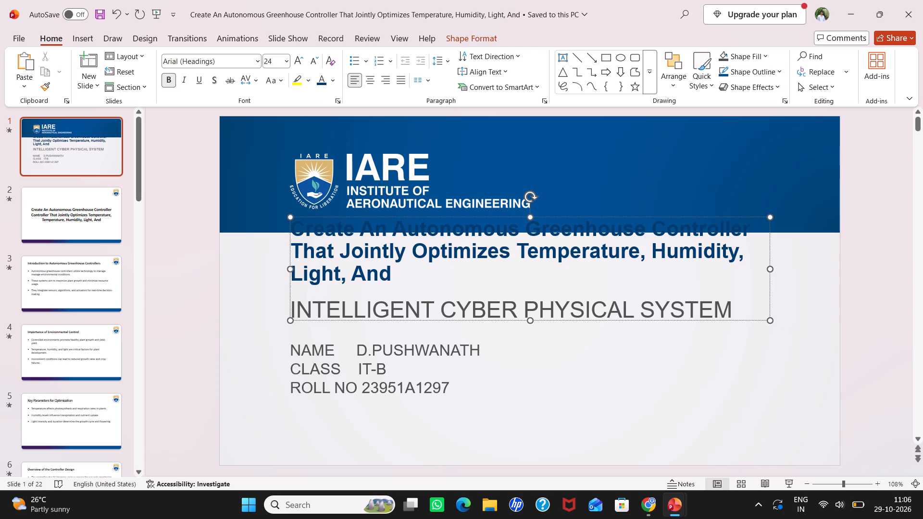
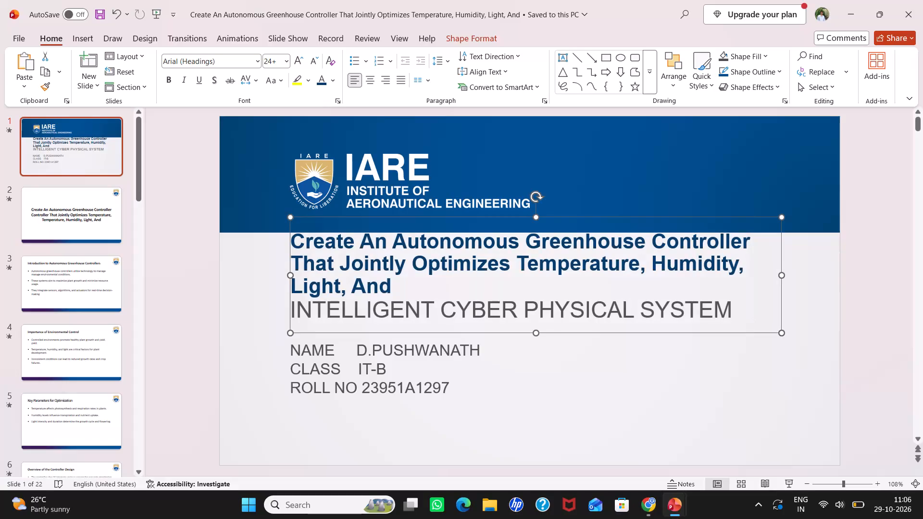
# Set the greenhouse controller title text on the title slide, except its final letter, to font size 20.
pyautogui.click(546, 295)
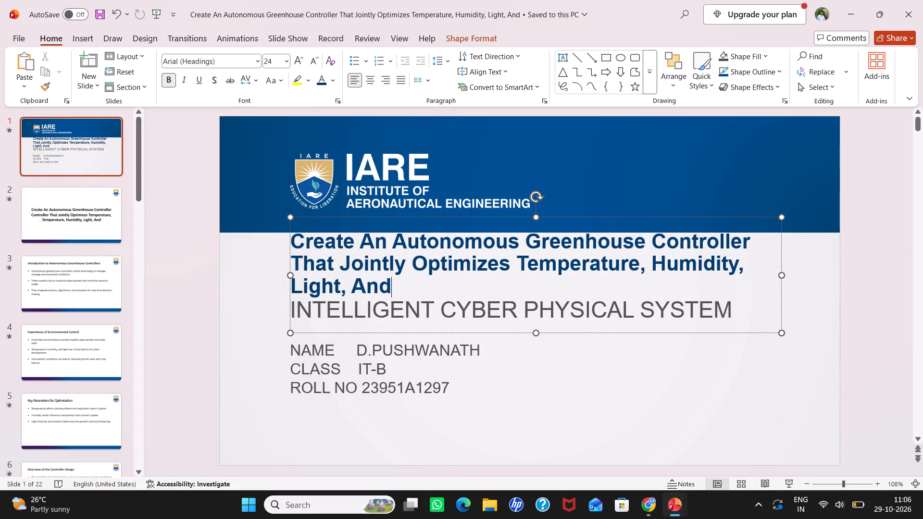
pyautogui.click(546, 295)
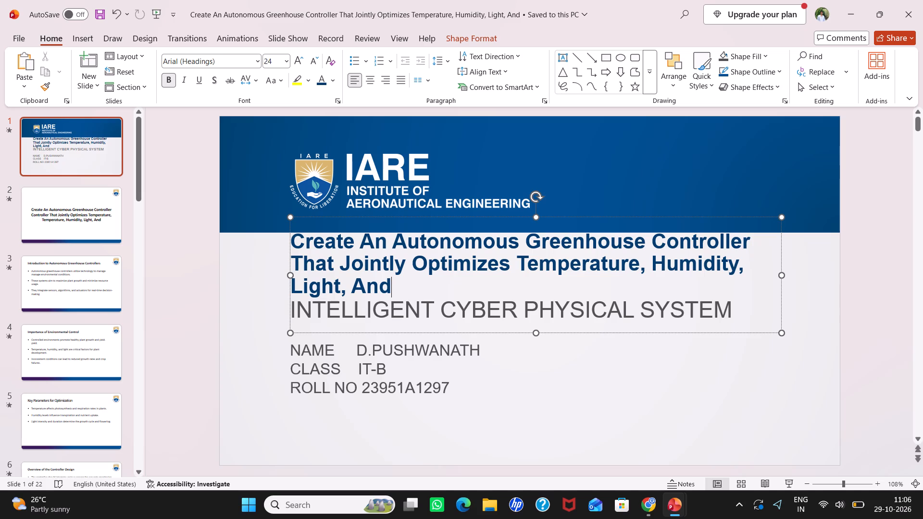
pyautogui.click(349, 262)
pyautogui.click(383, 264)
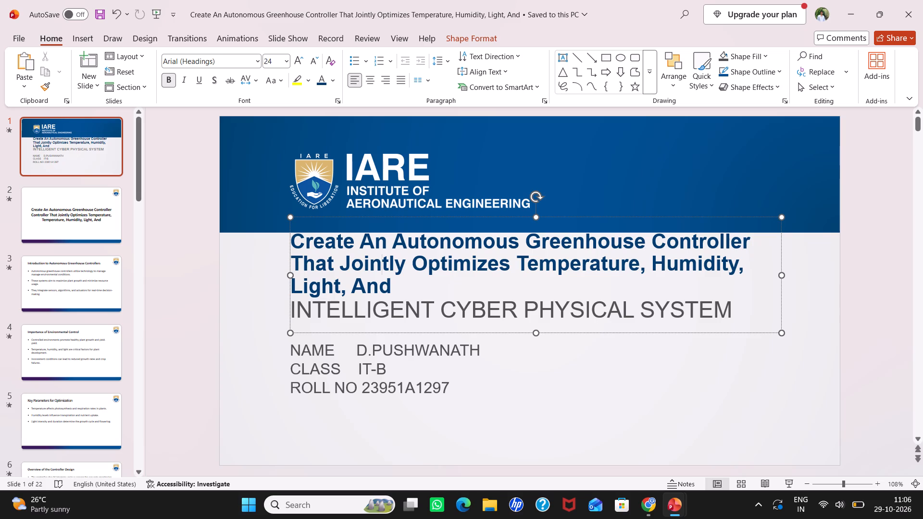
pyautogui.click(292, 239)
pyautogui.moveTo(292, 239); pyautogui.dragTo(374, 298)
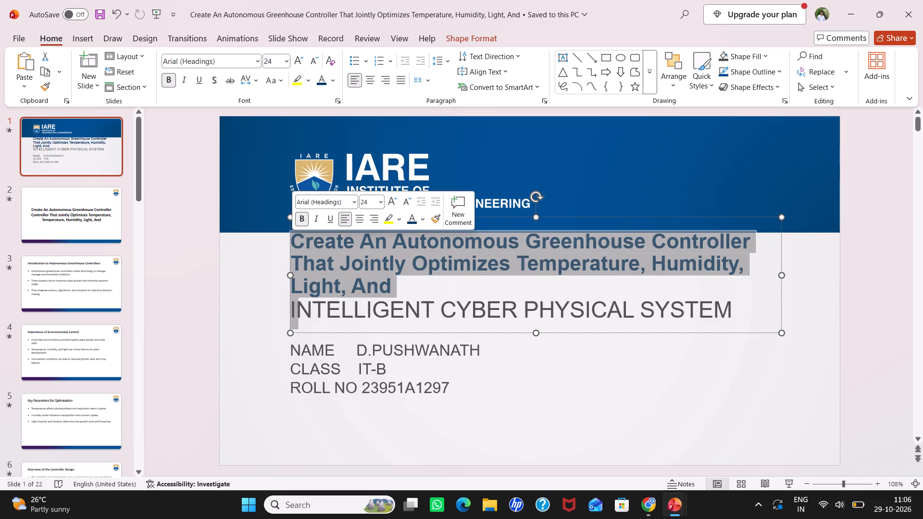
pyautogui.moveTo(374, 298); pyautogui.dragTo(381, 295)
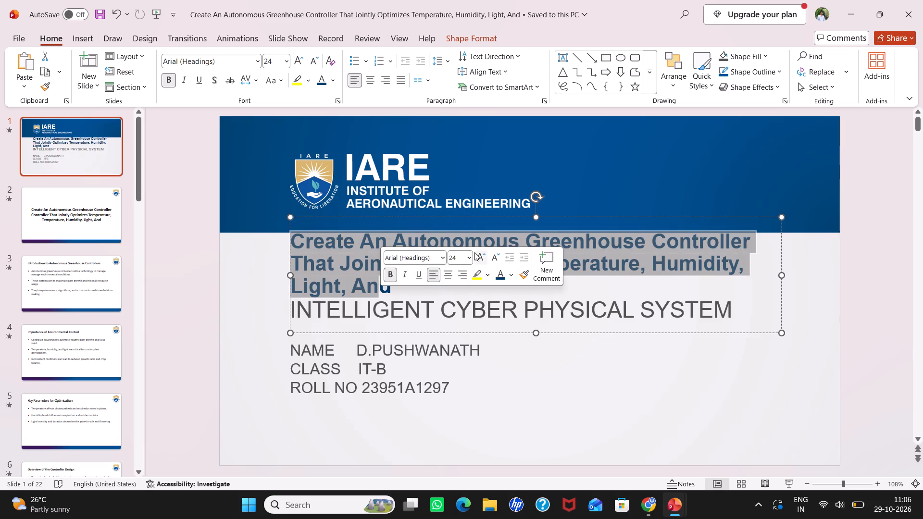
pyautogui.click(466, 255)
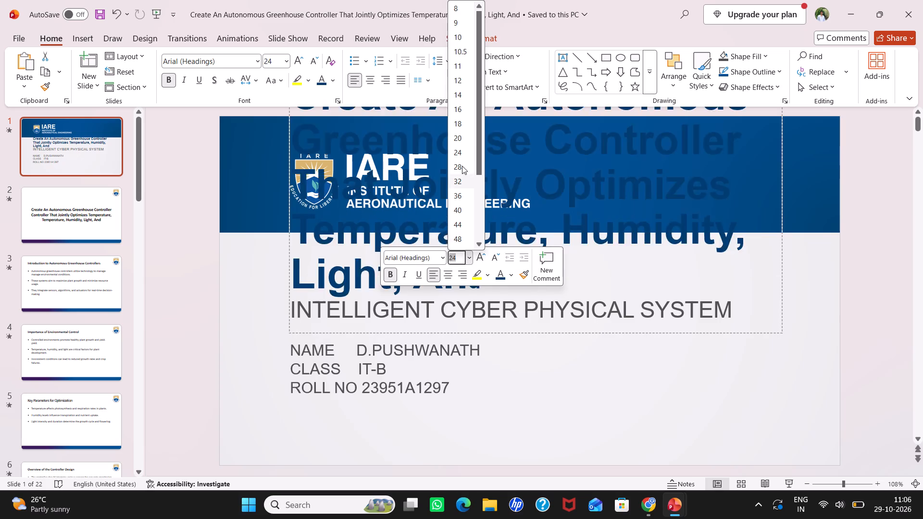
pyautogui.click(462, 142)
pyautogui.click(703, 297)
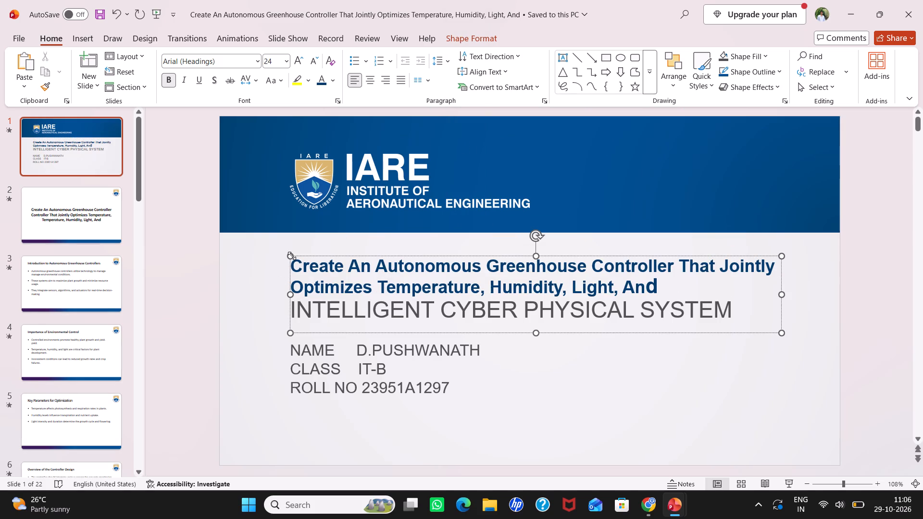
# Move the greenhouse controller title slightly upward and outward, leaving a gap above the INTELLIGENT CYBER PHYSICAL SYSTEM subtitle.
pyautogui.moveTo(292, 256); pyautogui.dragTo(279, 247)
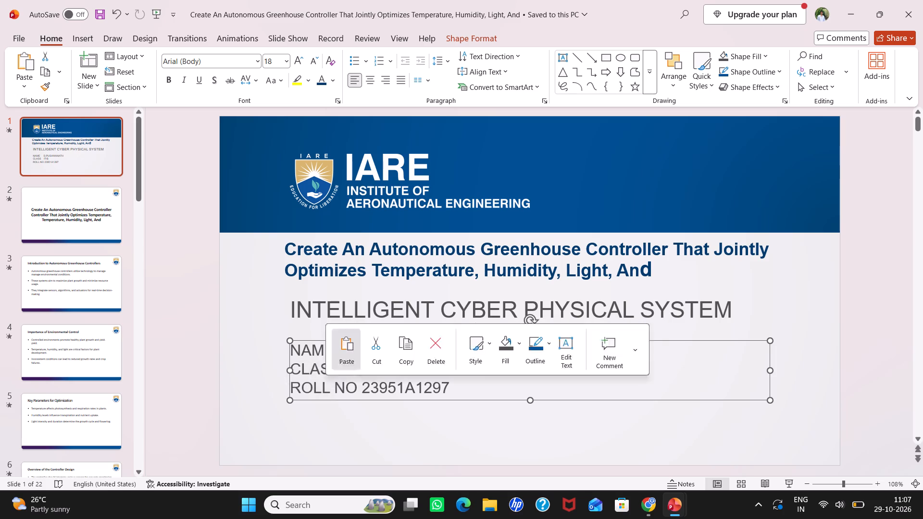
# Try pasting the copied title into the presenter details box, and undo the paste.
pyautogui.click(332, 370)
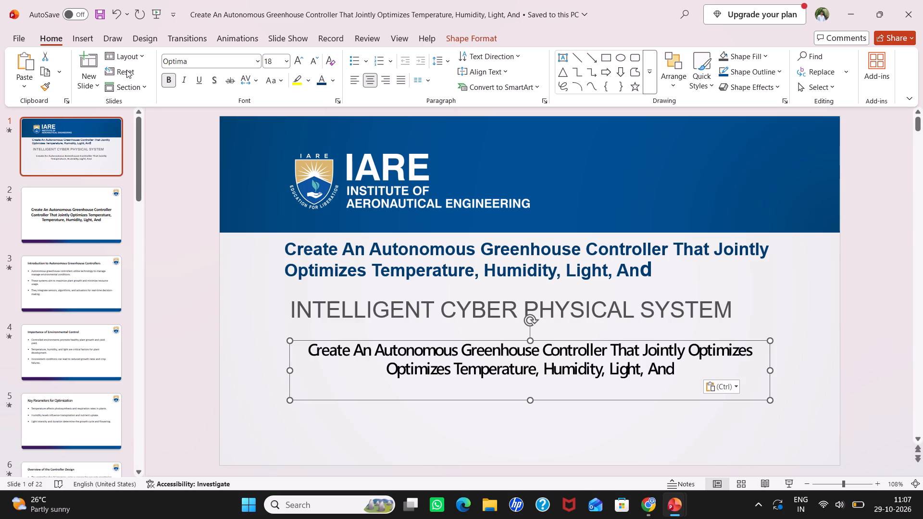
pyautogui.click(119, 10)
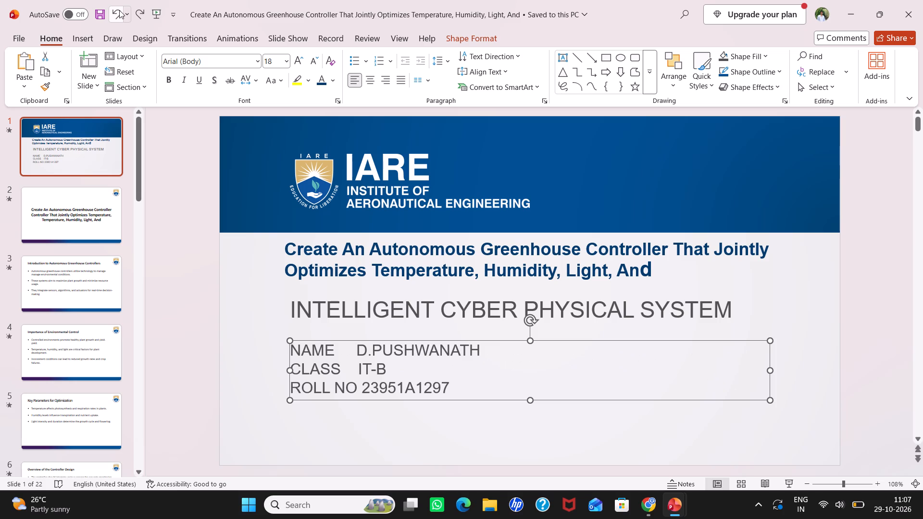
# Replace the CLASS label in the presenter details with DEPARTMENT.
pyautogui.click(371, 372)
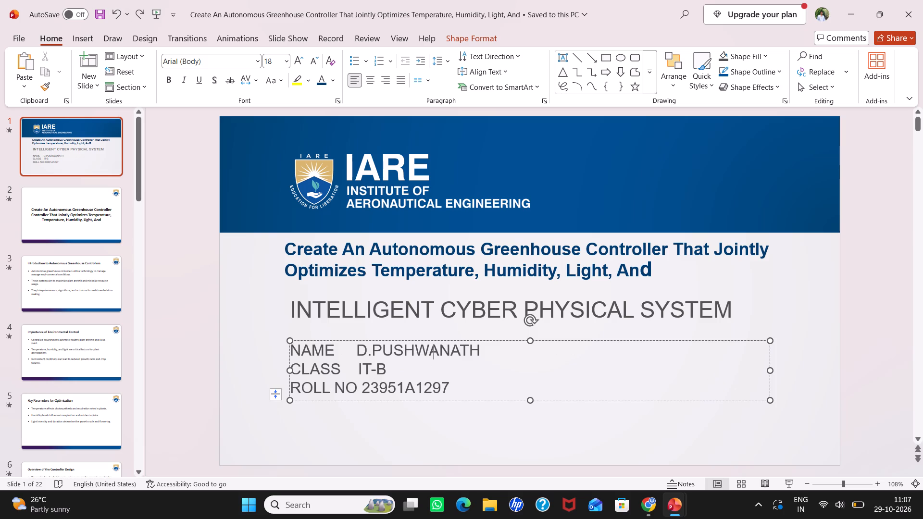
pyautogui.click(340, 366)
pyautogui.press('BackSpace')
pyautogui.press('BackSpace')
pyautogui.press('BackSpace')
pyautogui.press('BackSpace')
pyautogui.press('BackSpace')
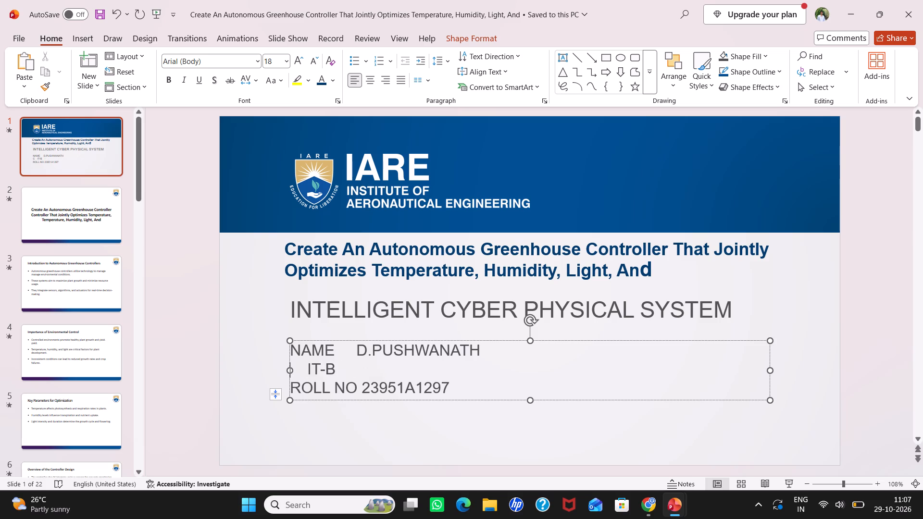
pyautogui.write('DE')
pyautogui.press('p')
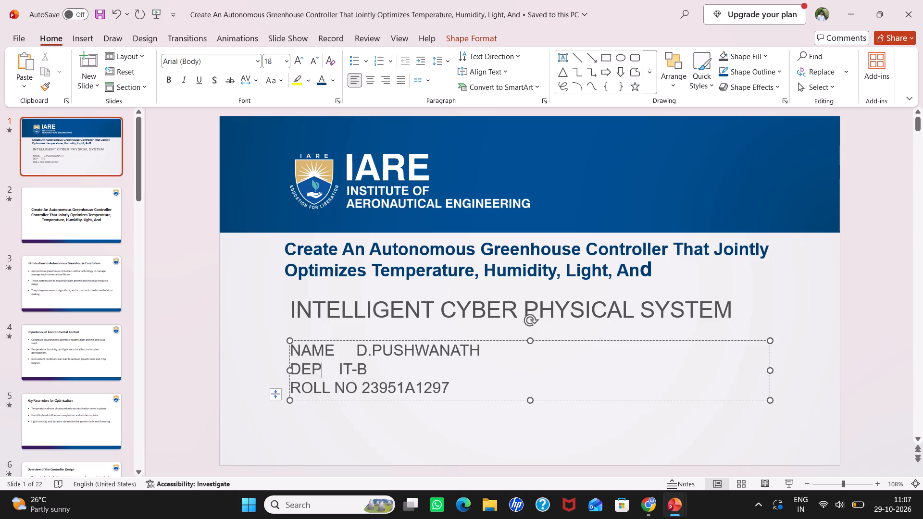
pyautogui.press('e')
pyautogui.press('BackSpace')
pyautogui.write('ART')
pyautogui.write('MEN')
pyautogui.press('t')
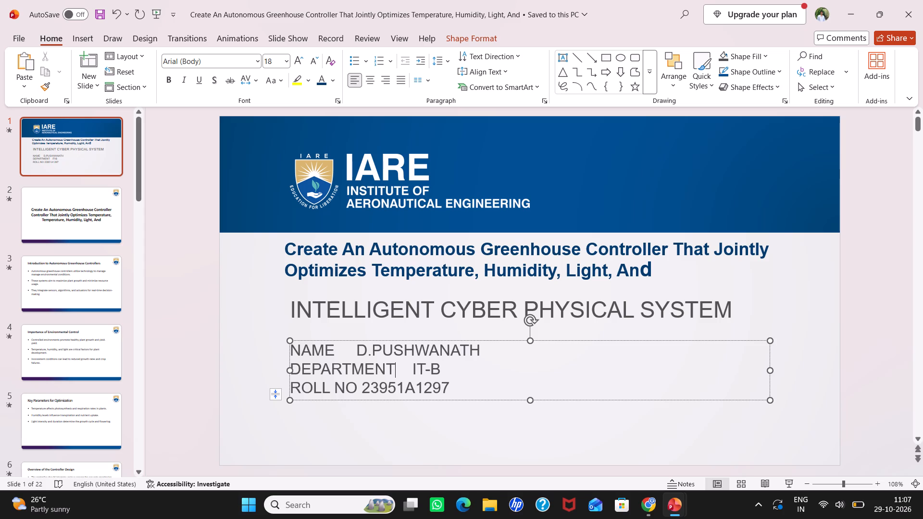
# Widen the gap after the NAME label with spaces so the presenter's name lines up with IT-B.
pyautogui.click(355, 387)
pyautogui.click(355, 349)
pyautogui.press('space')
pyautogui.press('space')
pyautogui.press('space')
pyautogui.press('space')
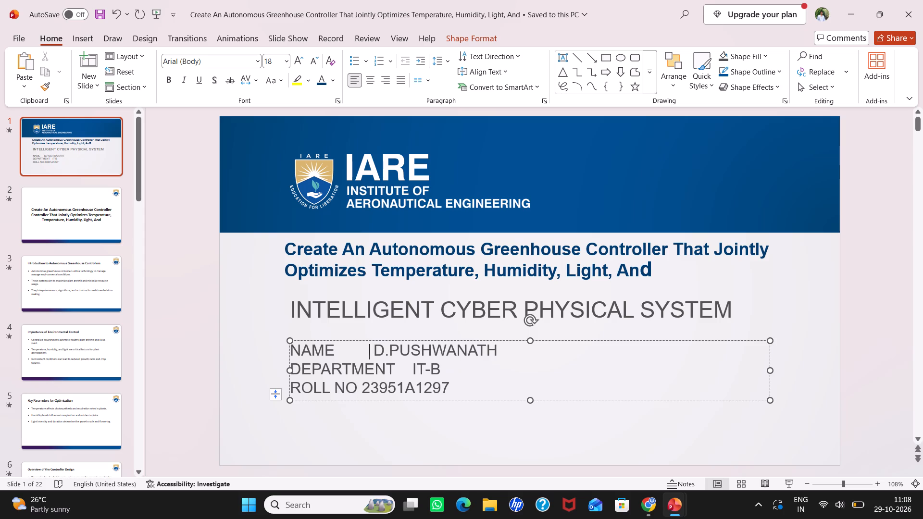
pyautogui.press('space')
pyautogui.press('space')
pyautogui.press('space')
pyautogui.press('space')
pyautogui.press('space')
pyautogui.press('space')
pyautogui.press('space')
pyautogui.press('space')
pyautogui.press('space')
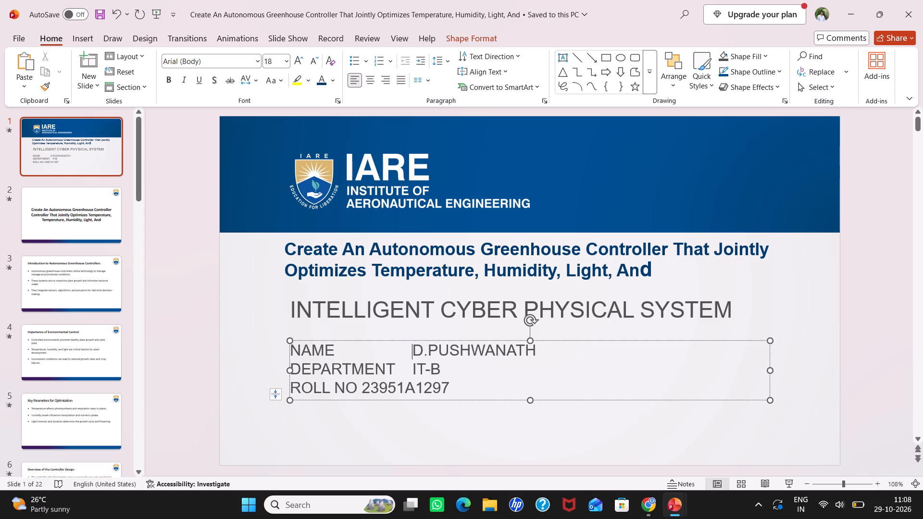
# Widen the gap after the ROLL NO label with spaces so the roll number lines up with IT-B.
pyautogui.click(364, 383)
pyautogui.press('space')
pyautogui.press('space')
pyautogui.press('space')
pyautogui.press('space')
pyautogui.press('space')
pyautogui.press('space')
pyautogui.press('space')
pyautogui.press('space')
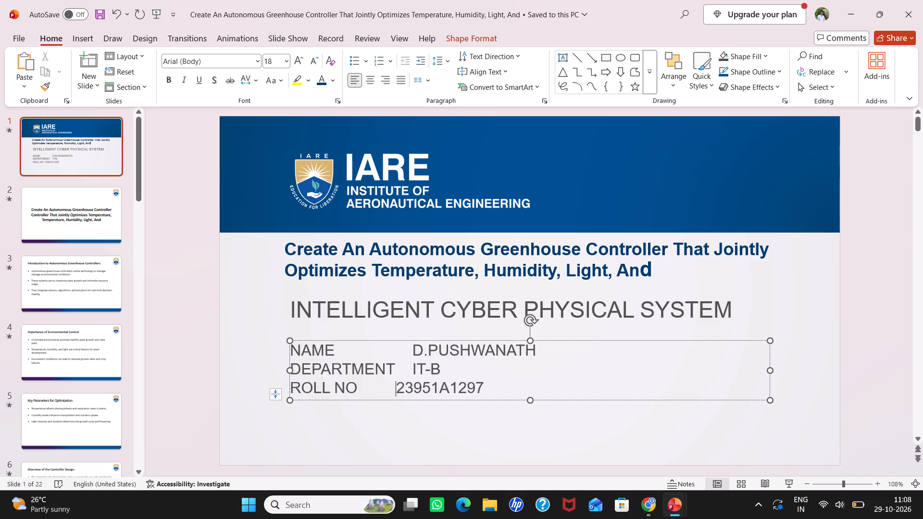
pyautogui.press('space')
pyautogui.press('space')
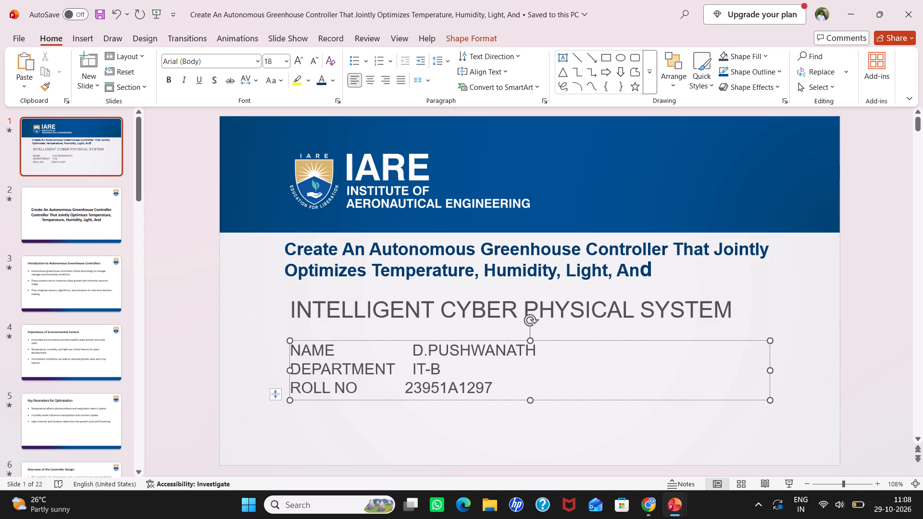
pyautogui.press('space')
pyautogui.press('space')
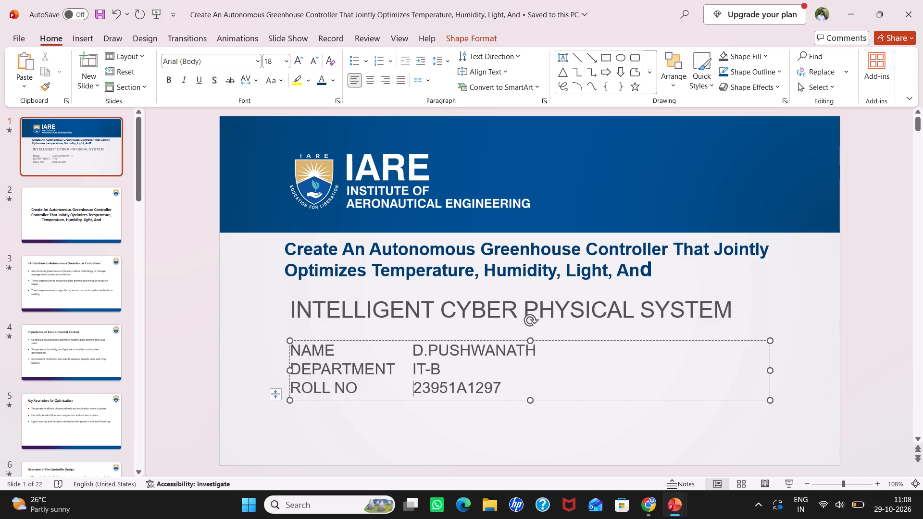
# Shorten the DEPARTMENT label in the presenter details to DEPT.
pyautogui.click(385, 368)
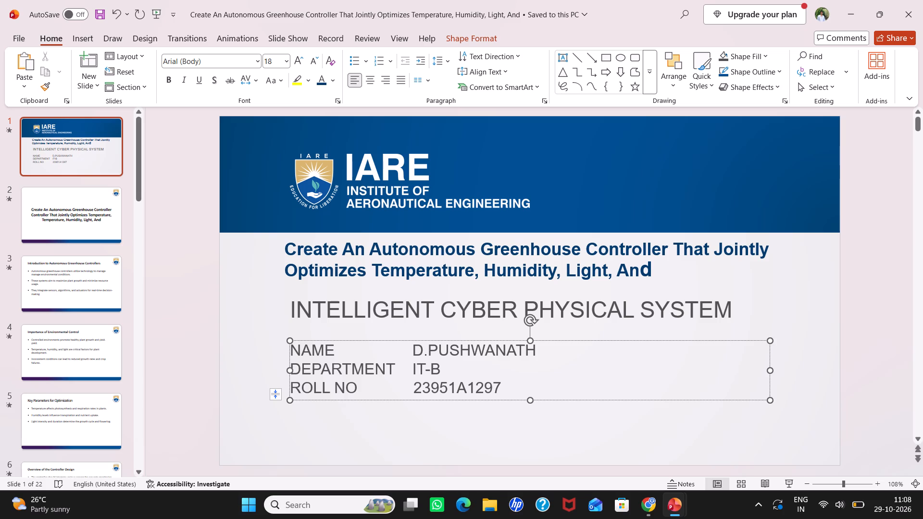
pyautogui.click(385, 368)
pyautogui.press('BackSpace')
pyautogui.press('BackSpace')
pyautogui.press('BackSpace')
pyautogui.press('BackSpace')
pyautogui.press('BackSpace')
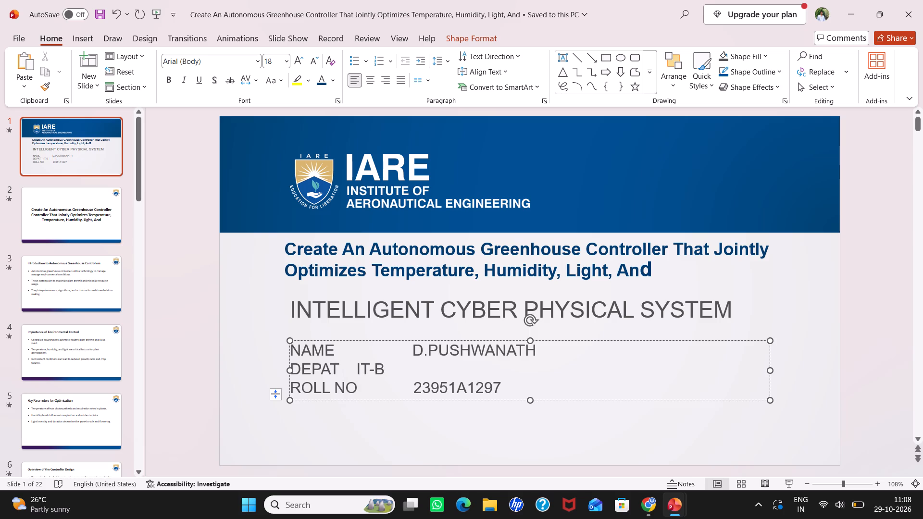
pyautogui.press('BackSpace')
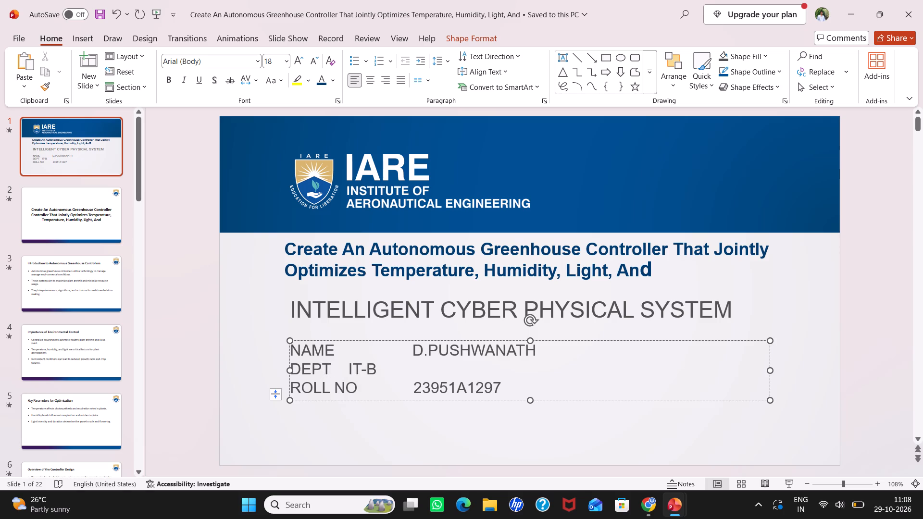
# Remove the extra spaces after the NAME label so the presenter's name lines up with IT-B beside DEPT.
pyautogui.click(407, 352)
pyautogui.press('BackSpace')
pyautogui.press('BackSpace')
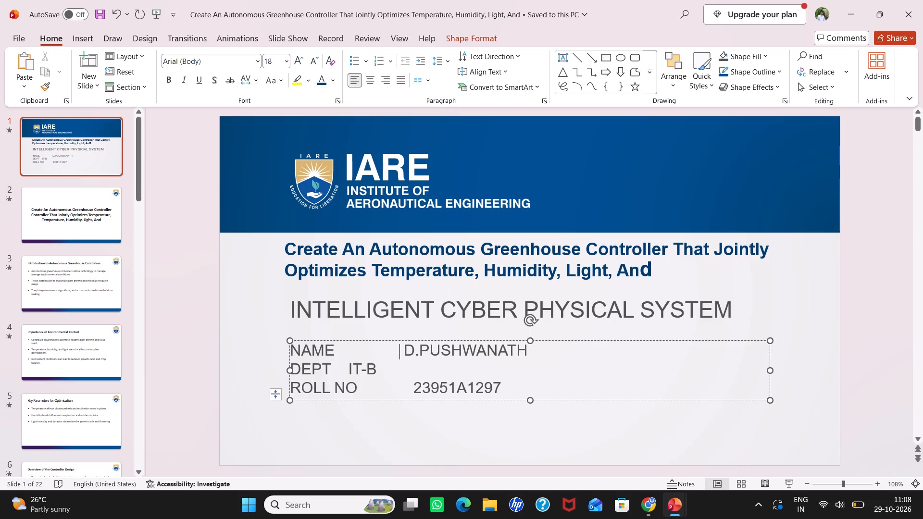
pyautogui.press('BackSpace')
pyautogui.press('BackSpace')
pyautogui.press('BackSpace')
pyautogui.press('BackSpace')
pyautogui.press('BackSpace')
pyautogui.press('BackSpace')
pyautogui.press('BackSpace')
pyautogui.press('BackSpace')
pyautogui.press('BackSpace')
pyautogui.press('BackSpace')
pyautogui.press('BackSpace')
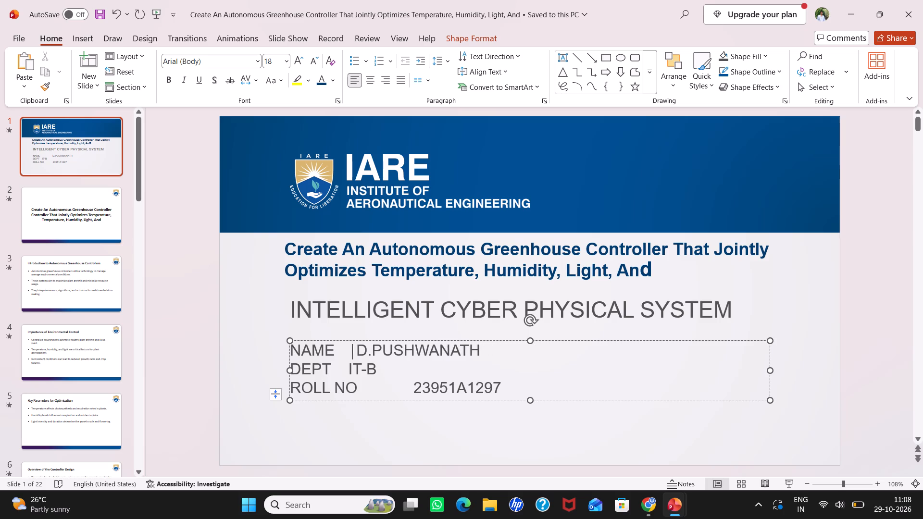
pyautogui.press('BackSpace')
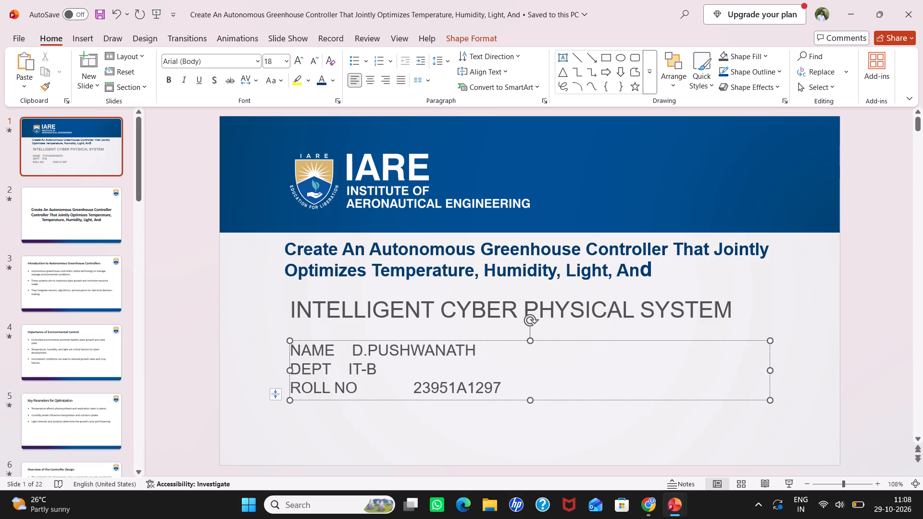
pyautogui.press('BackSpace')
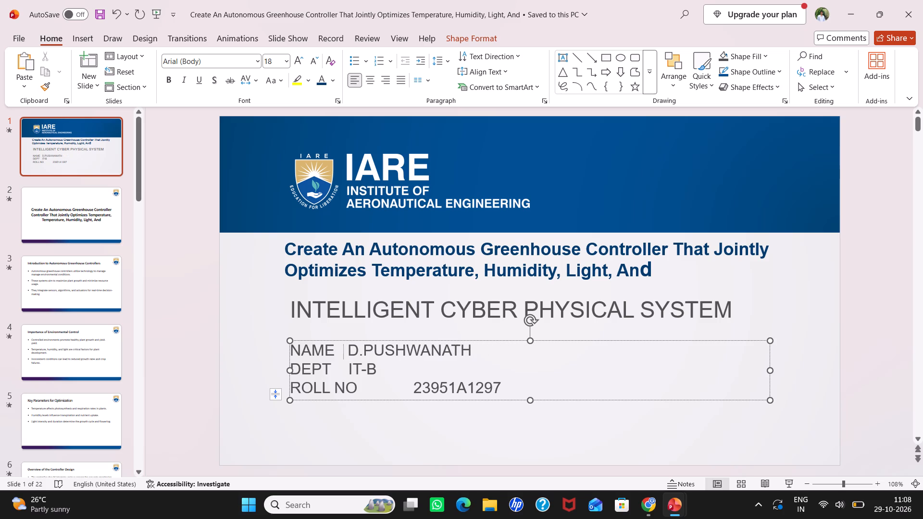
# Remove the extra spaces between the ROLL NO label and the roll number, leaving a small gap.
pyautogui.click(415, 385)
pyautogui.press('BackSpace')
pyautogui.press('BackSpace')
pyautogui.press('BackSpace')
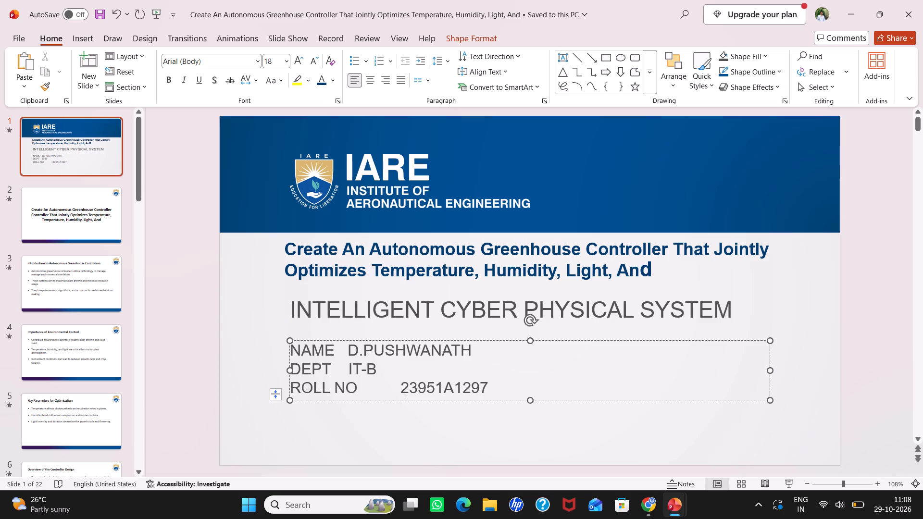
pyautogui.press('BackSpace')
pyautogui.press('BackSpace')
pyautogui.press('BackSpace')
pyautogui.press('BackSpace')
pyautogui.press('BackSpace')
pyautogui.press('BackSpace')
pyautogui.press('BackSpace')
pyautogui.press('BackSpace')
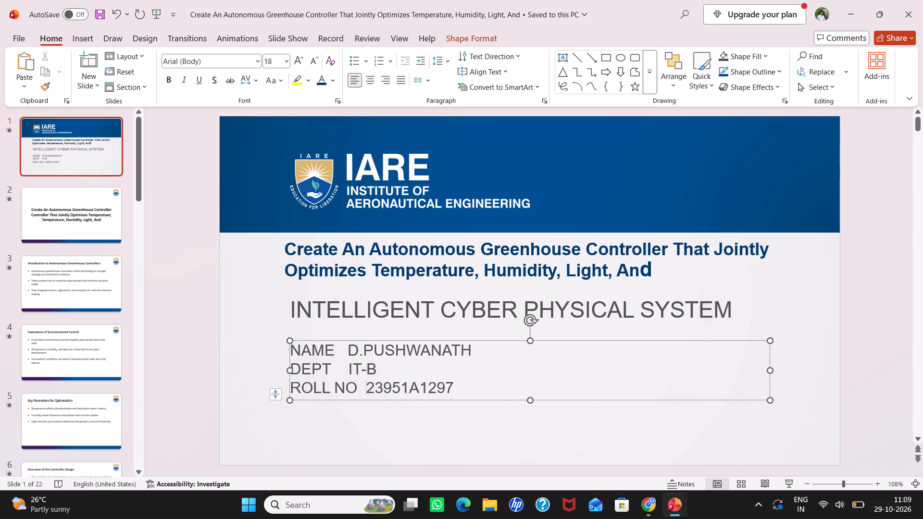
# Add spaces after the DEPT label so IT-B lines up with the start of the roll number.
pyautogui.click(348, 369)
pyautogui.press('space')
pyautogui.press('space')
pyautogui.press('space')
pyautogui.press('space')
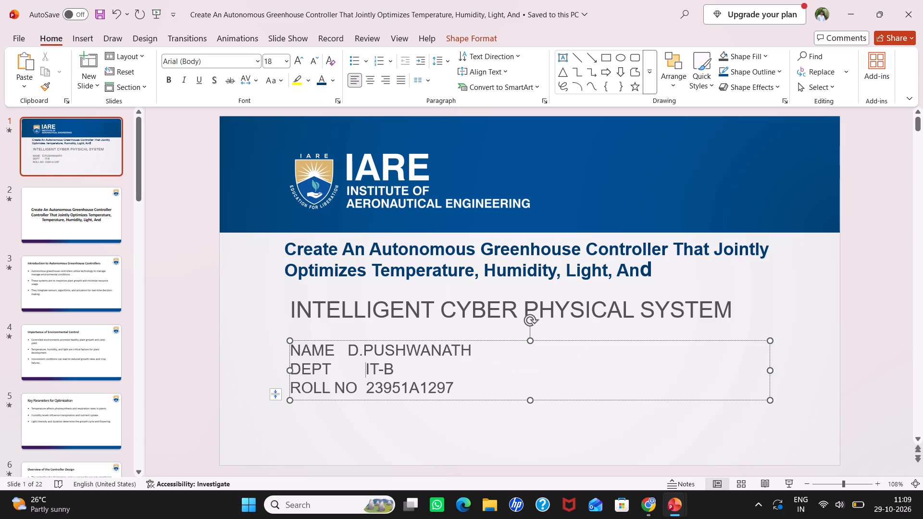
# Add spaces after the NAME label so the presenter's name lines up with IT-B and the roll number.
pyautogui.click(347, 349)
pyautogui.press('space')
pyautogui.press('space')
pyautogui.press('space')
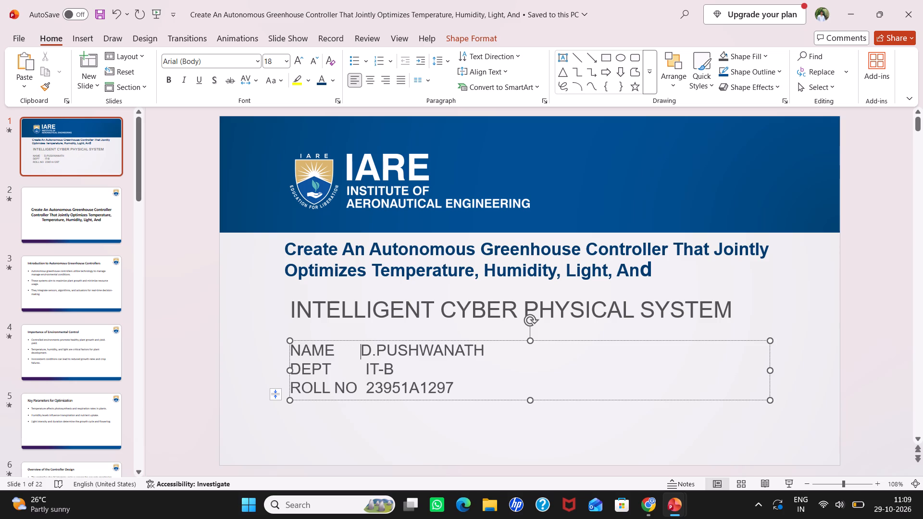
pyautogui.press('space')
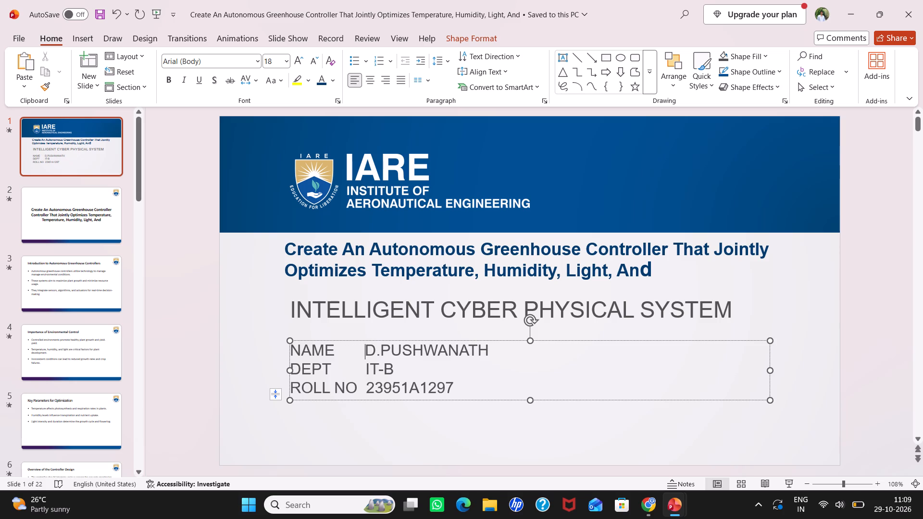
# Add a colon after each of the NAME, DEPT and ROLL NO labels in the presenter details.
pyautogui.click(339, 340)
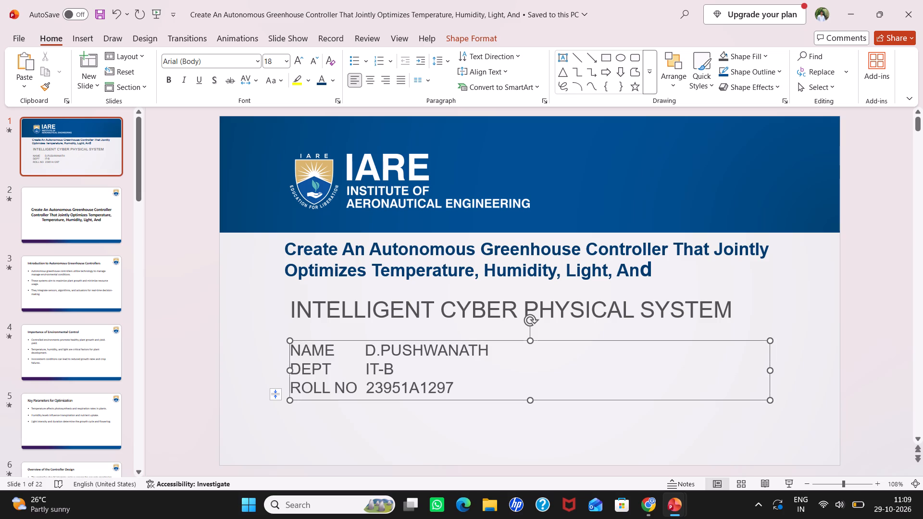
pyautogui.click(337, 350)
pyautogui.press(';')
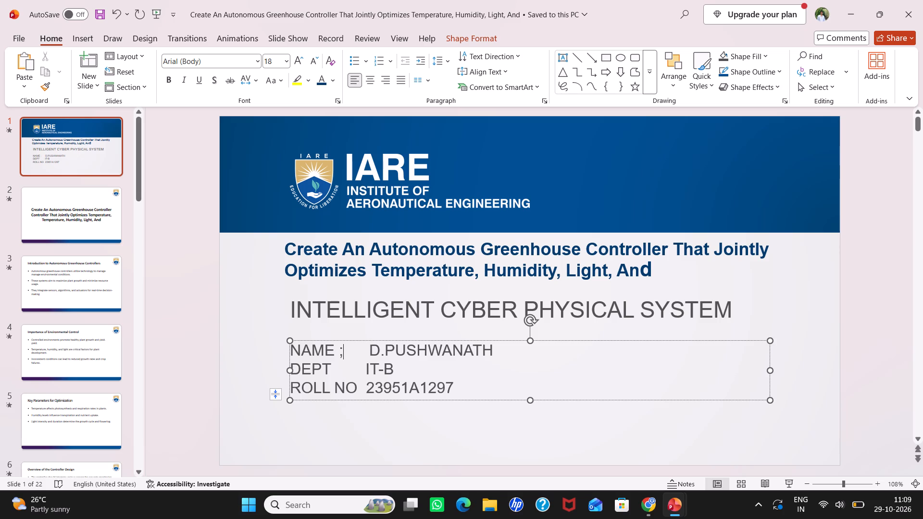
pyautogui.press('BackSpace')
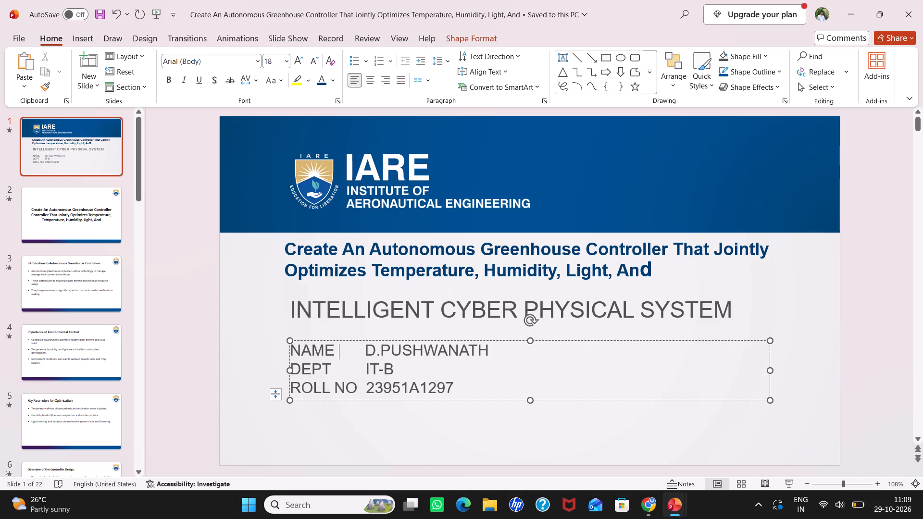
pyautogui.press('+')
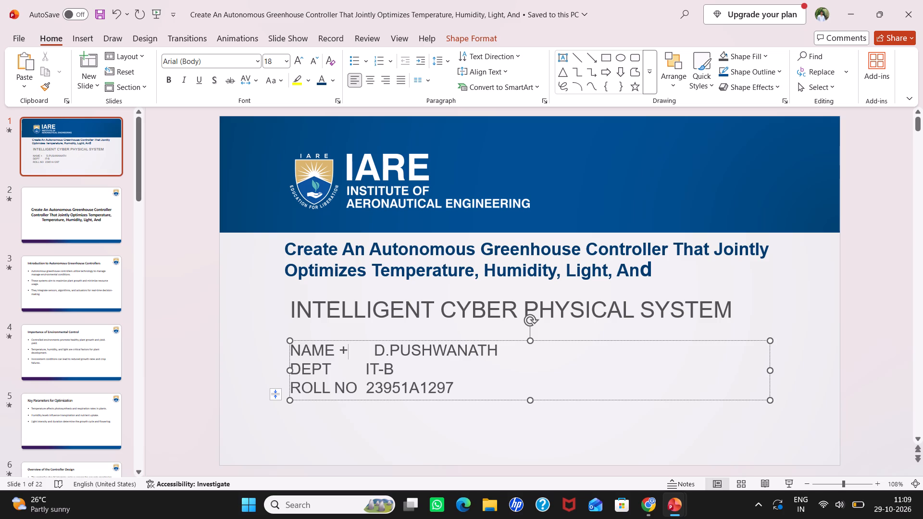
pyautogui.press('BackSpace')
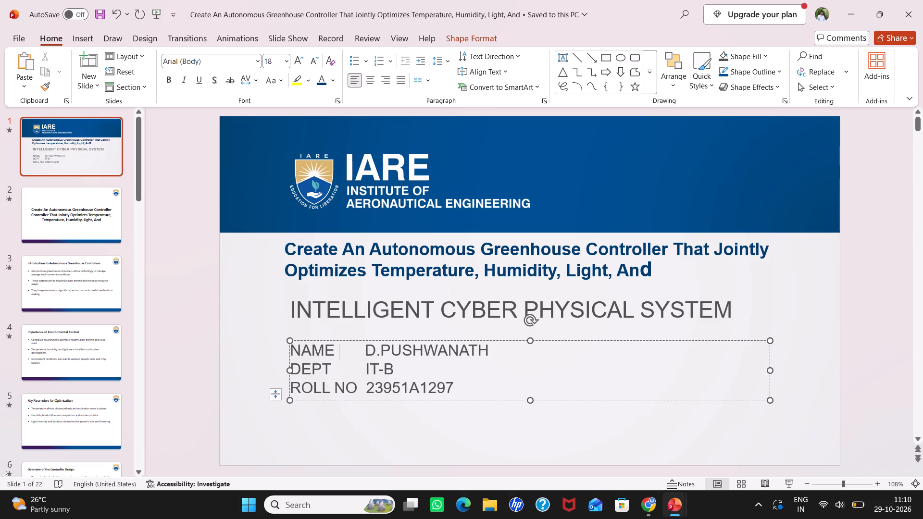
pyautogui.hotkey('shift', ':')
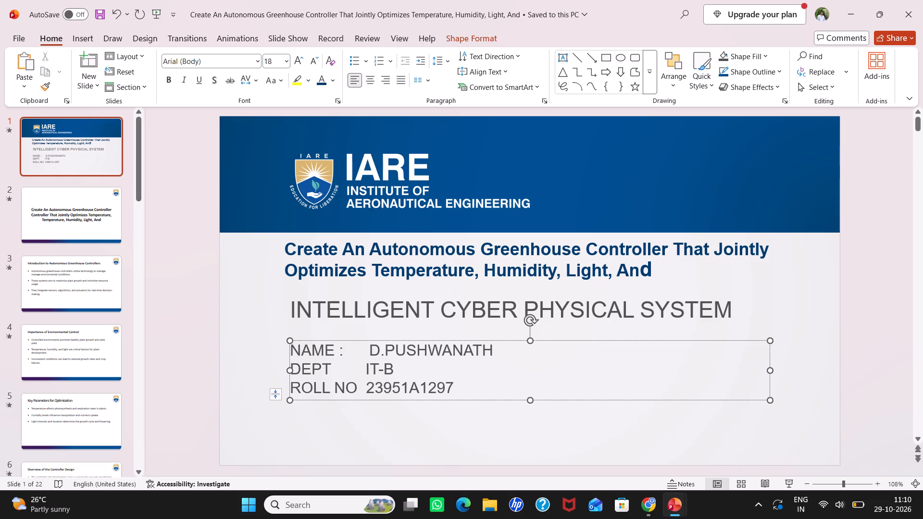
pyautogui.click(340, 371)
pyautogui.hotkey('shift', ':')
pyautogui.click(362, 381)
pyautogui.hotkey('shift', ':')
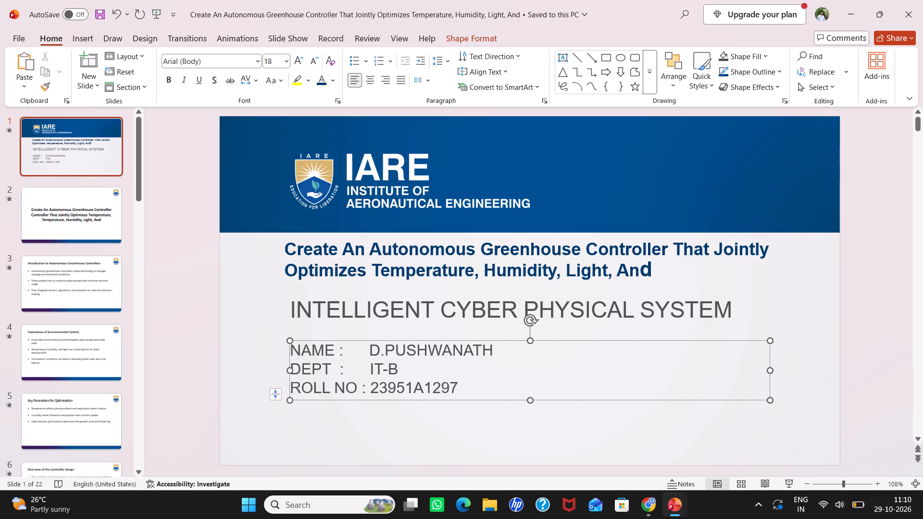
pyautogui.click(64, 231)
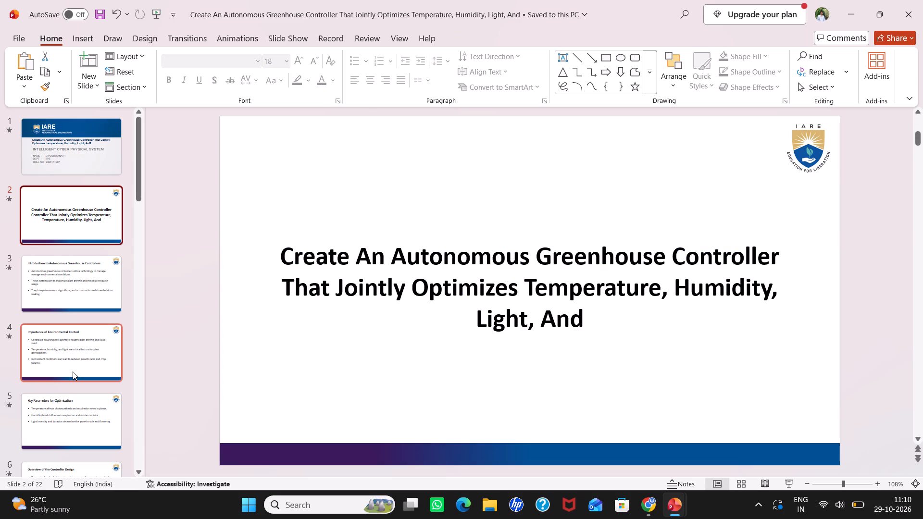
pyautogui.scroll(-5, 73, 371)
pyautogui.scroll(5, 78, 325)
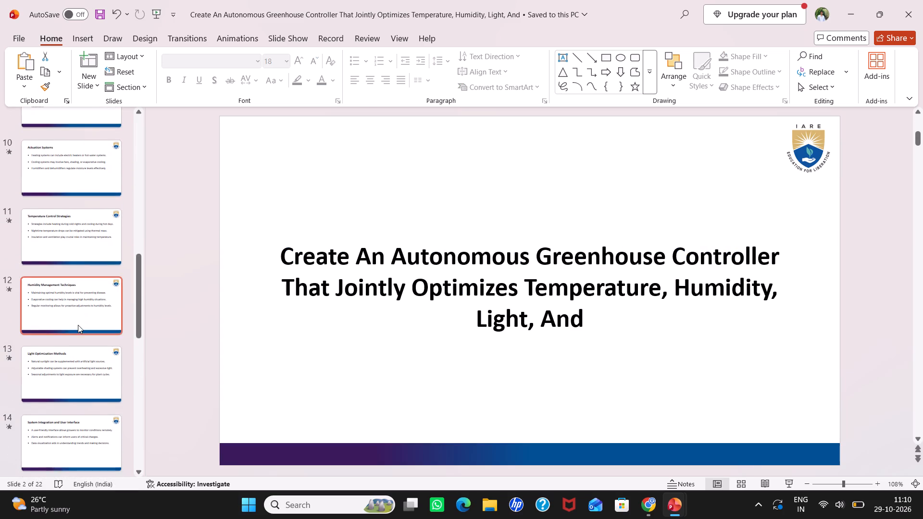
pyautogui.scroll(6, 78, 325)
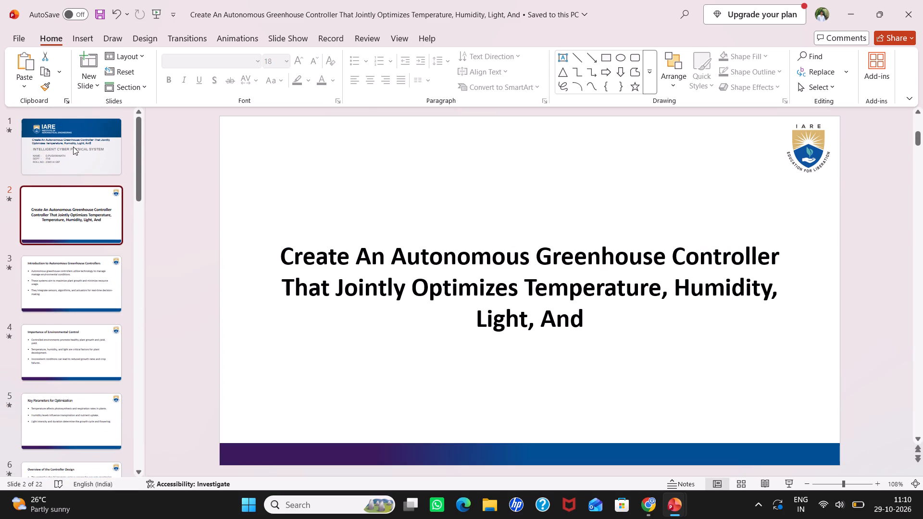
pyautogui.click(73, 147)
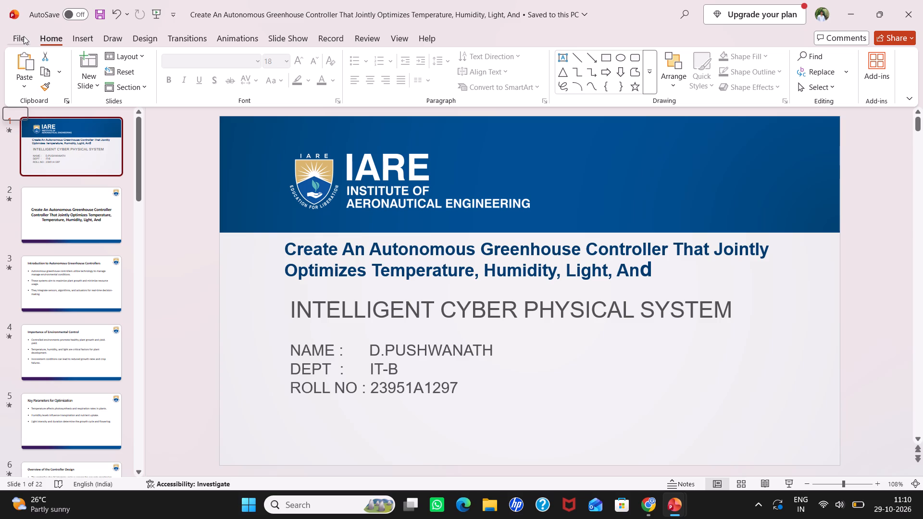
# Save the greenhouse controller presentation under its existing name and close it.
pyautogui.click(24, 36)
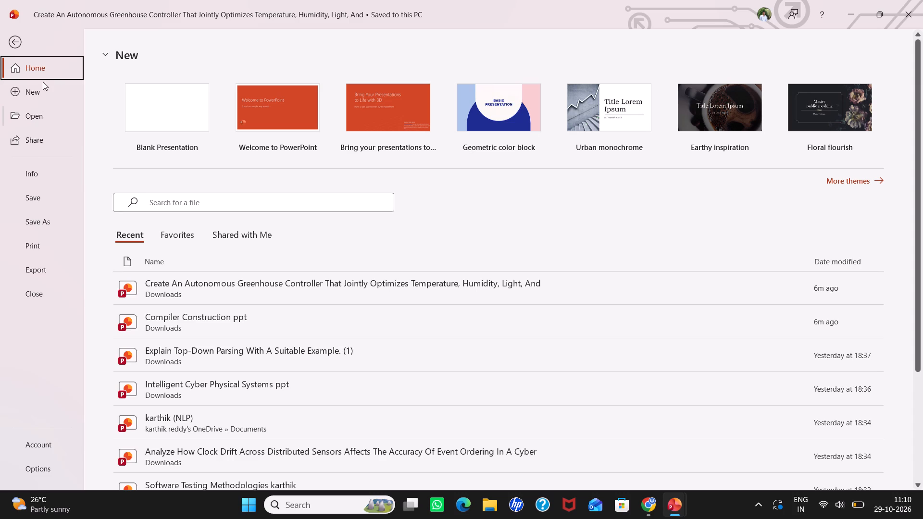
pyautogui.click(18, 40)
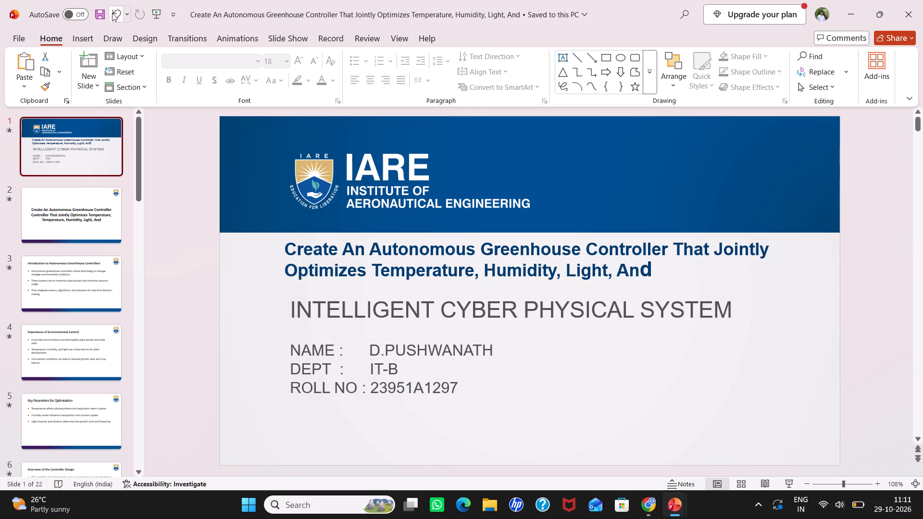
pyautogui.click(106, 13)
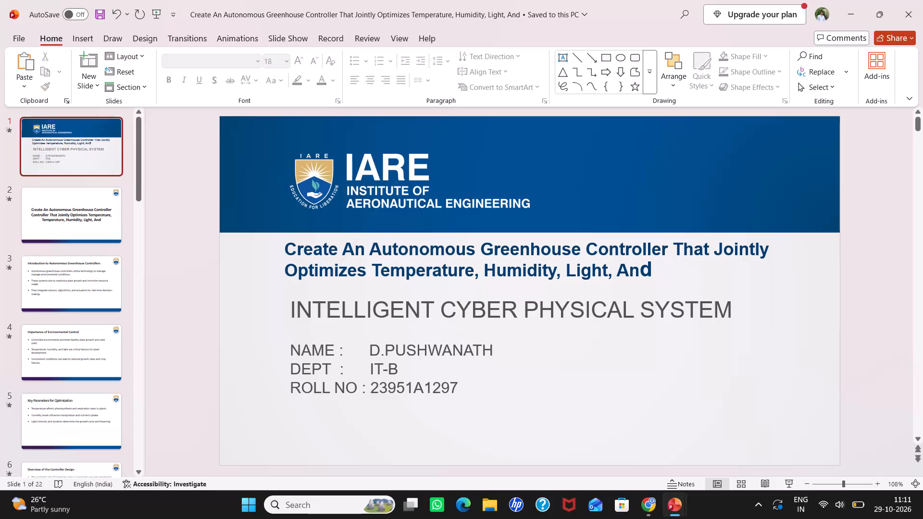
pyautogui.moveTo(758, 53); pyautogui.dragTo(782, 39)
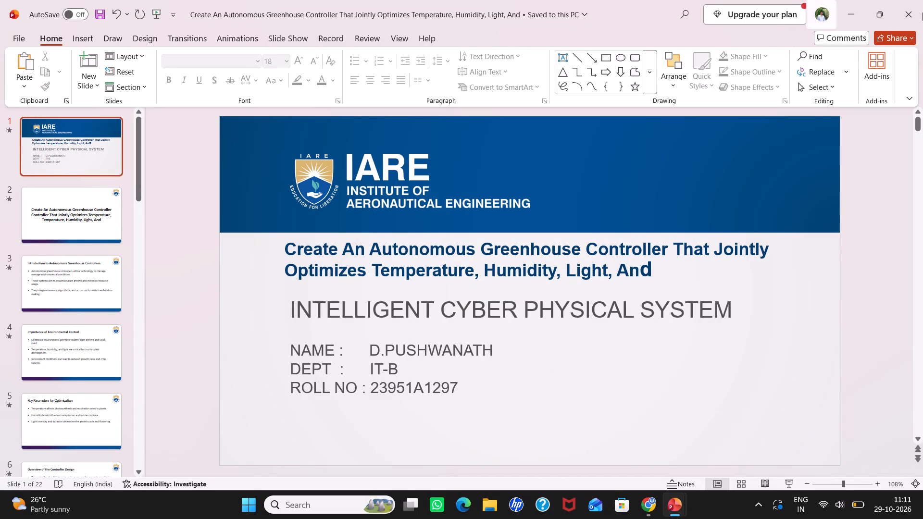
pyautogui.click(917, 1)
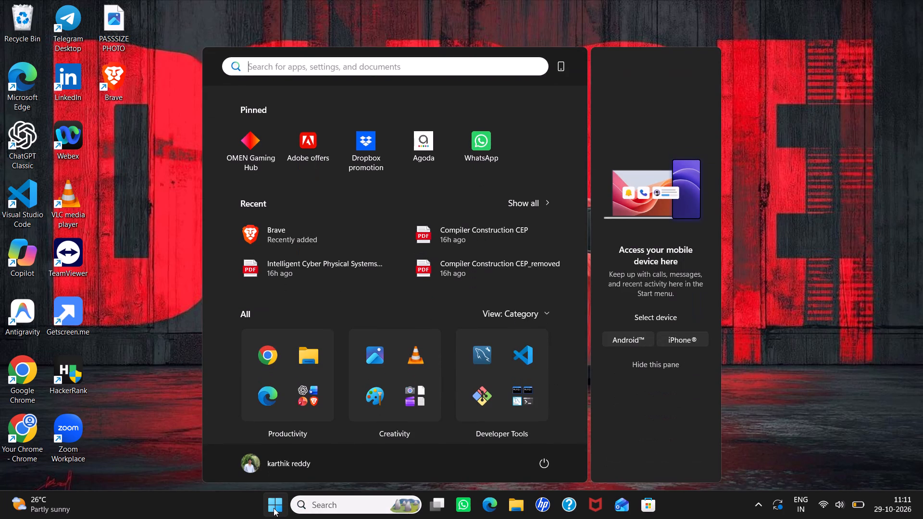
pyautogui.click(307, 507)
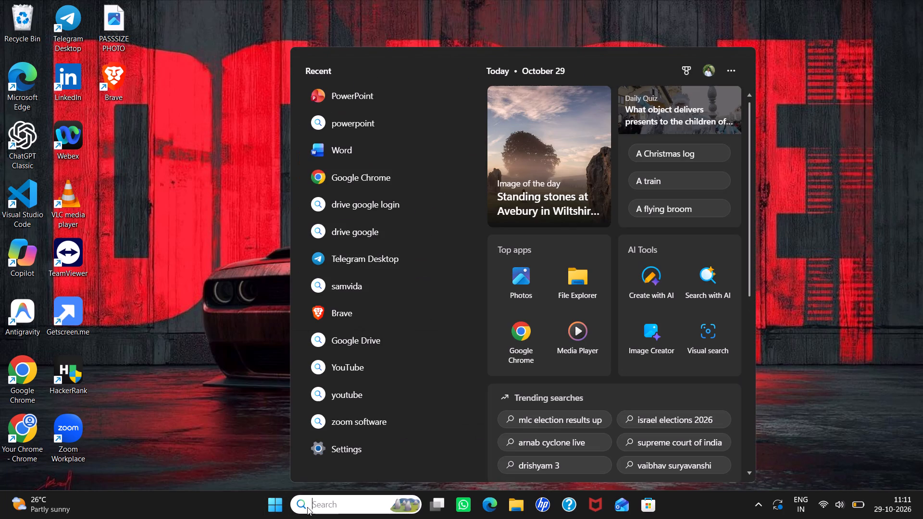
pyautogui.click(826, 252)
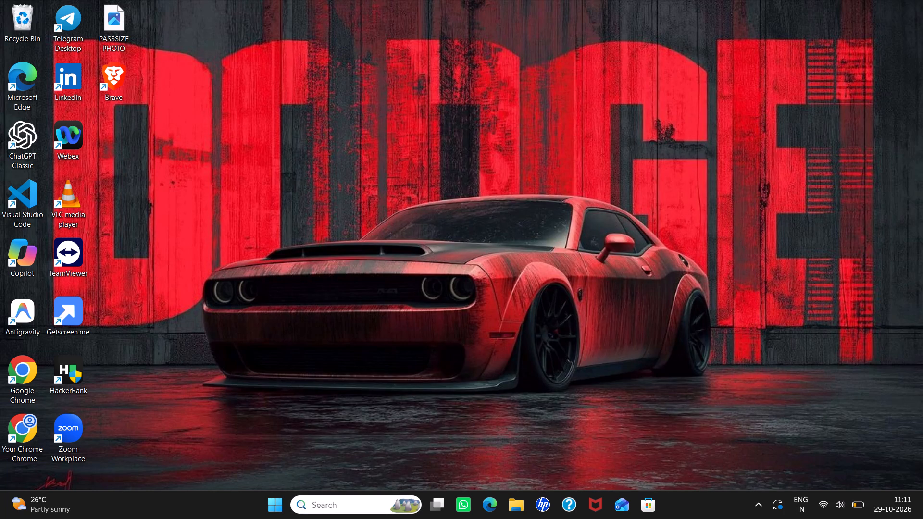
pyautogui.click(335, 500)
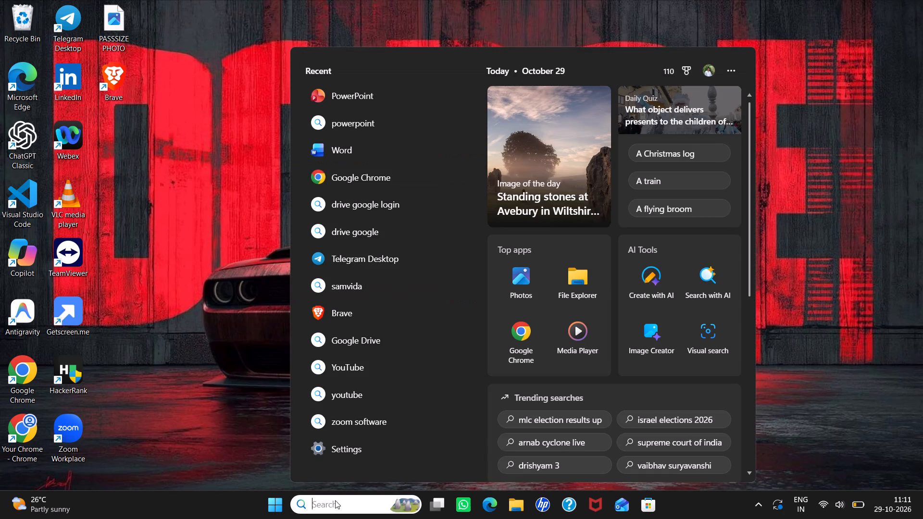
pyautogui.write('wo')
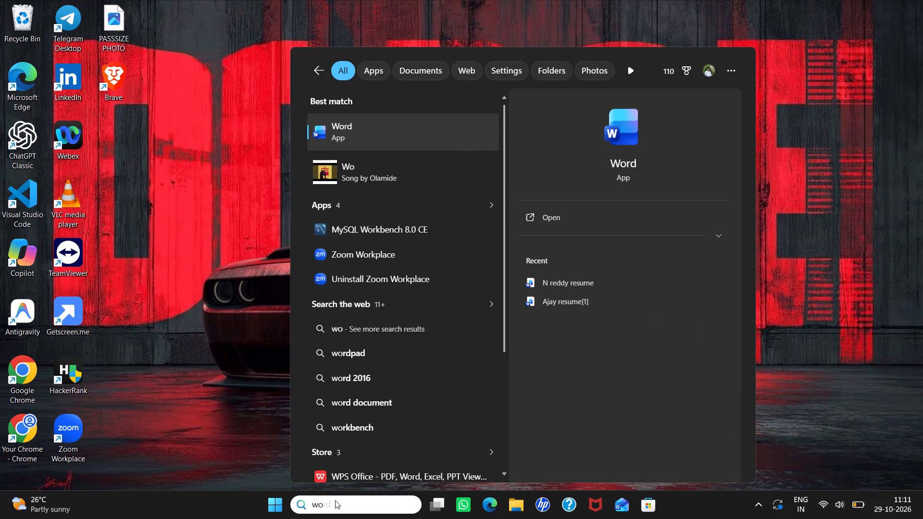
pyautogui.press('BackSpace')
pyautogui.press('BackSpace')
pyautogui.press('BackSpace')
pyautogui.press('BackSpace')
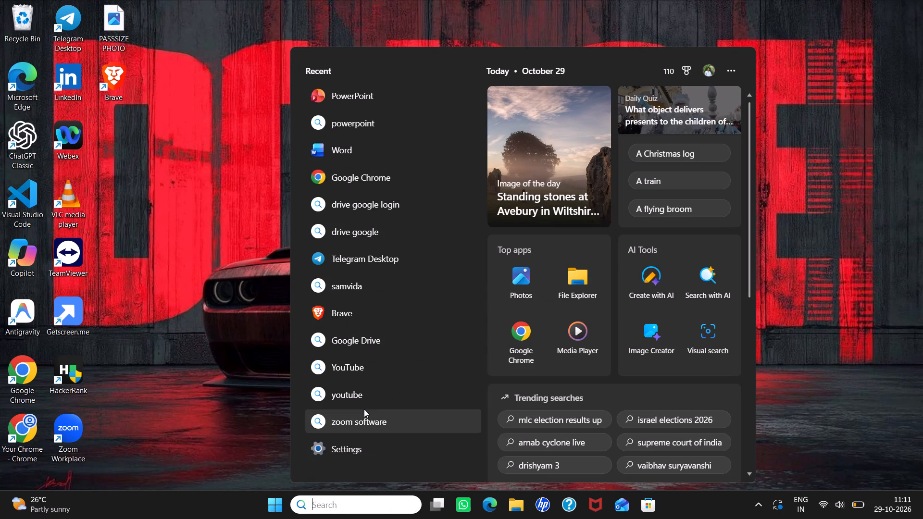
# Start PowerPoint again from the recent searches and bring up its home page of recent presentations.
pyautogui.scroll(-6, 501, 298)
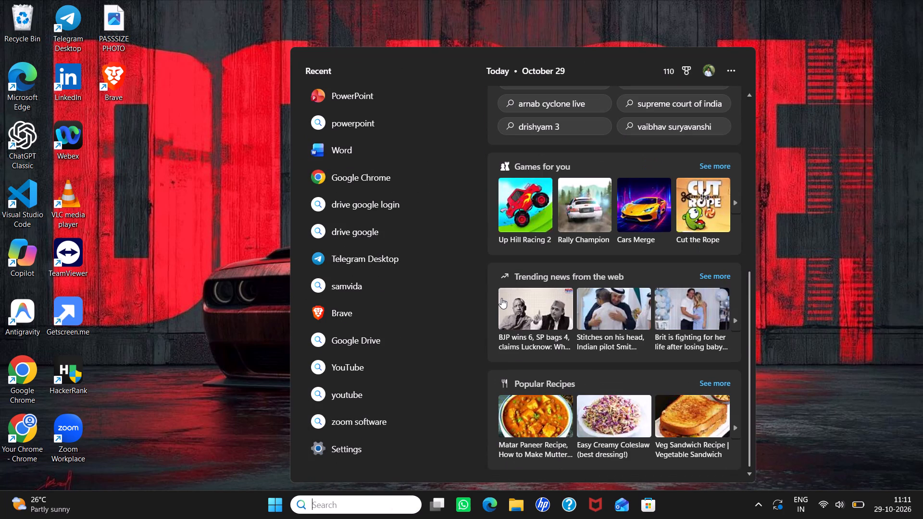
pyautogui.scroll(-2, 501, 298)
pyautogui.scroll(-2, 341, 169)
pyautogui.click(355, 89)
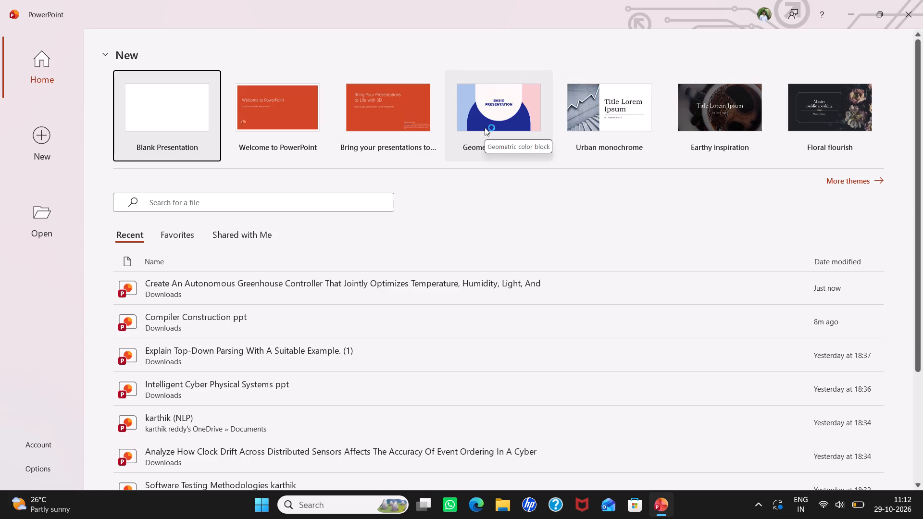
pyautogui.click(47, 156)
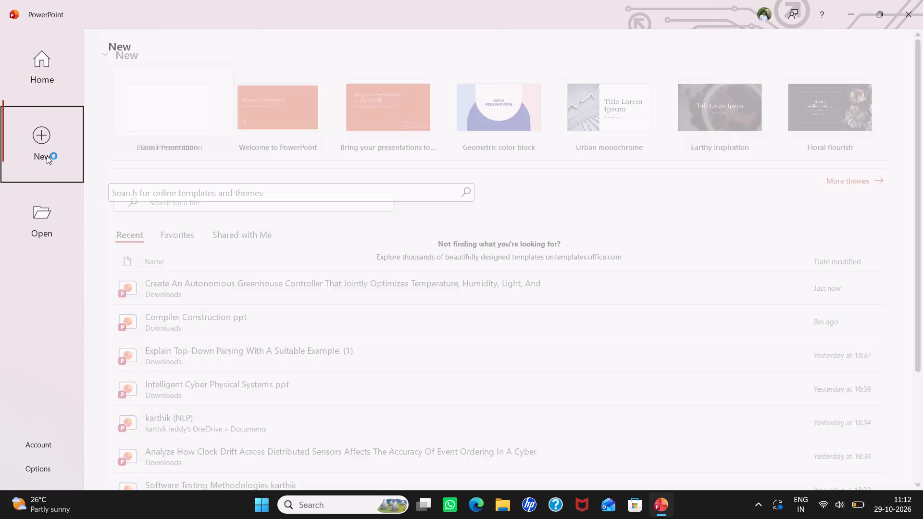
pyautogui.click(24, 69)
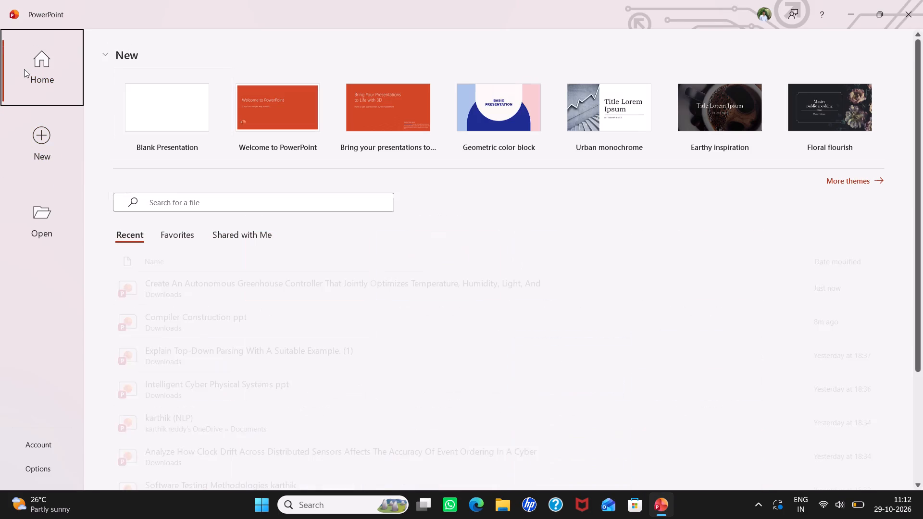